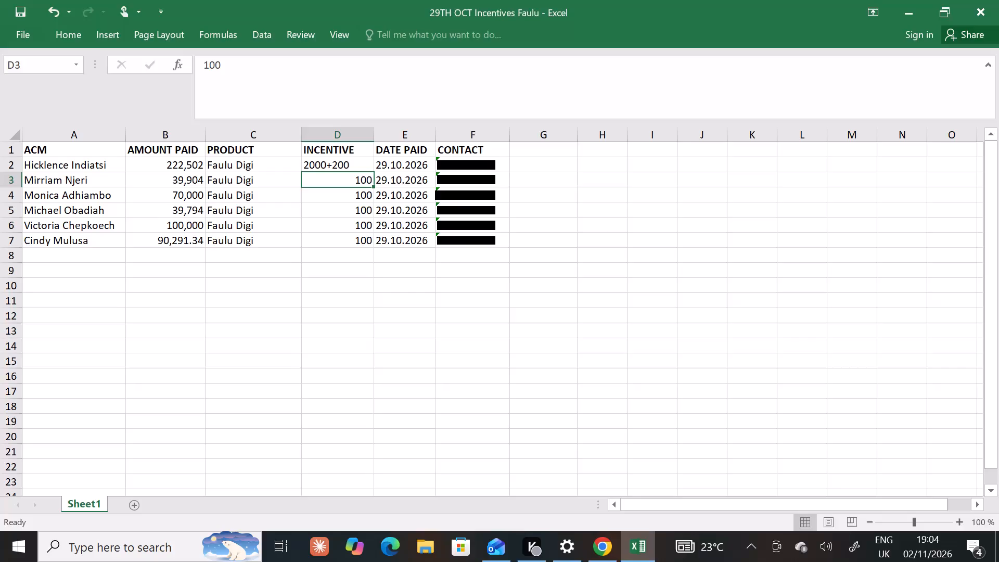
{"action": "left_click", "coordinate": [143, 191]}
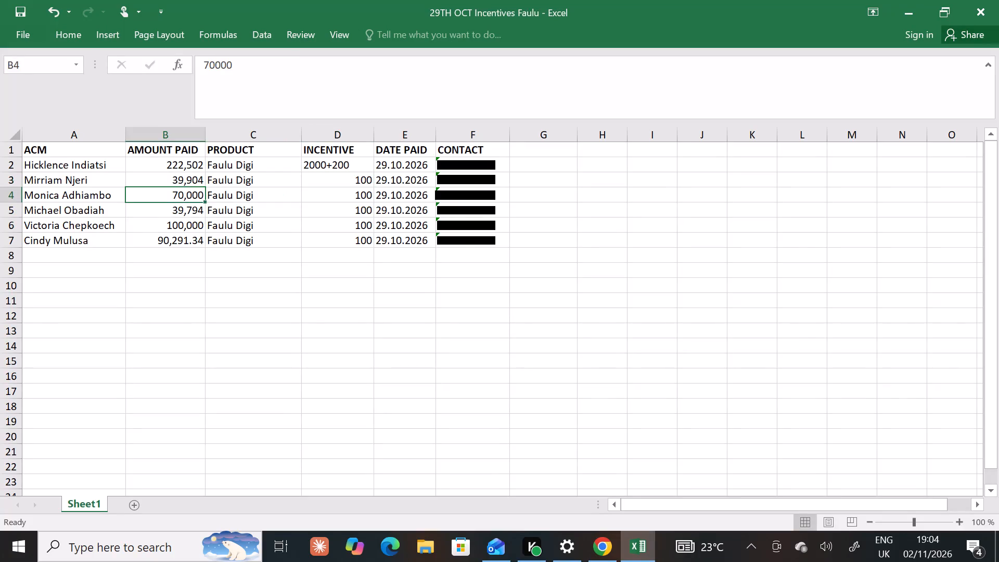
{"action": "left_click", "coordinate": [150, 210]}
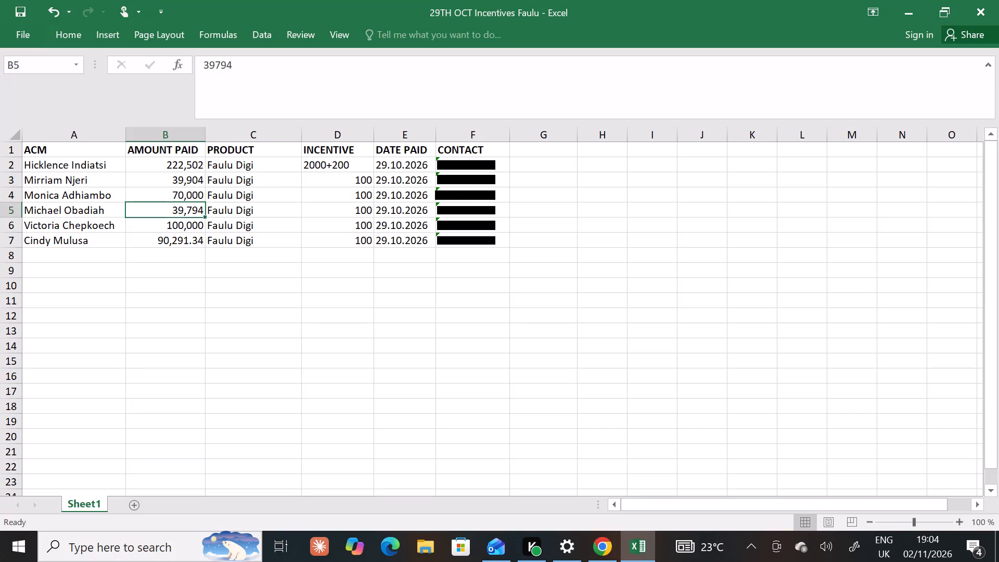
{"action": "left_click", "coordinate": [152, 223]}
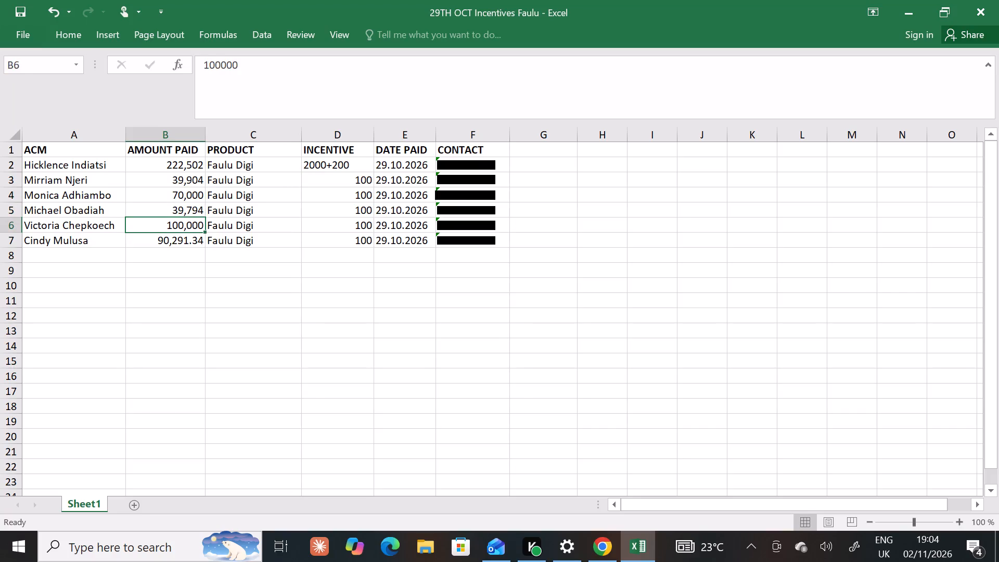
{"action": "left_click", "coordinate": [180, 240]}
Start a new record in row 8 with the next ACM's full name and an amount paid of 5000.
{"action": "left_click", "coordinate": [103, 258]}
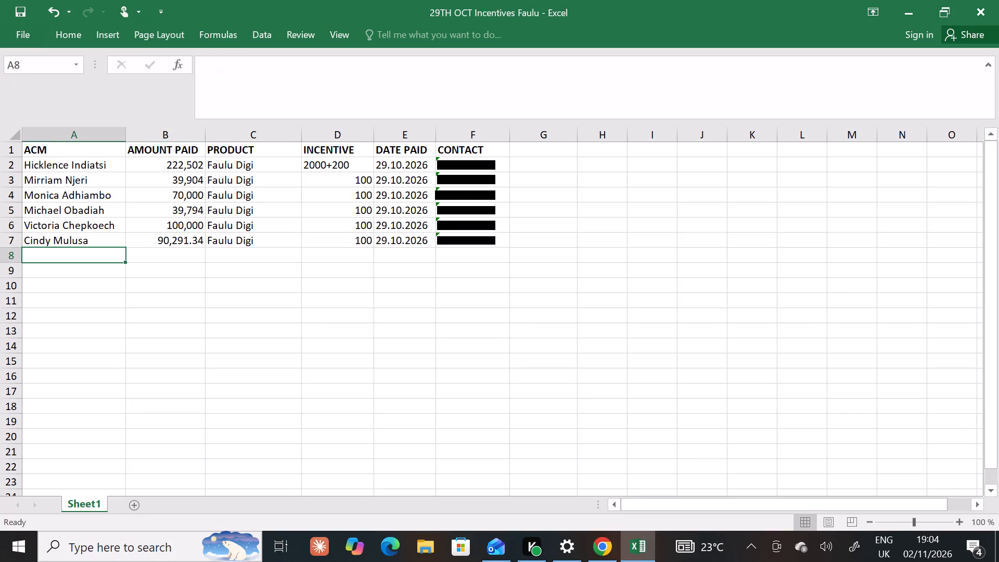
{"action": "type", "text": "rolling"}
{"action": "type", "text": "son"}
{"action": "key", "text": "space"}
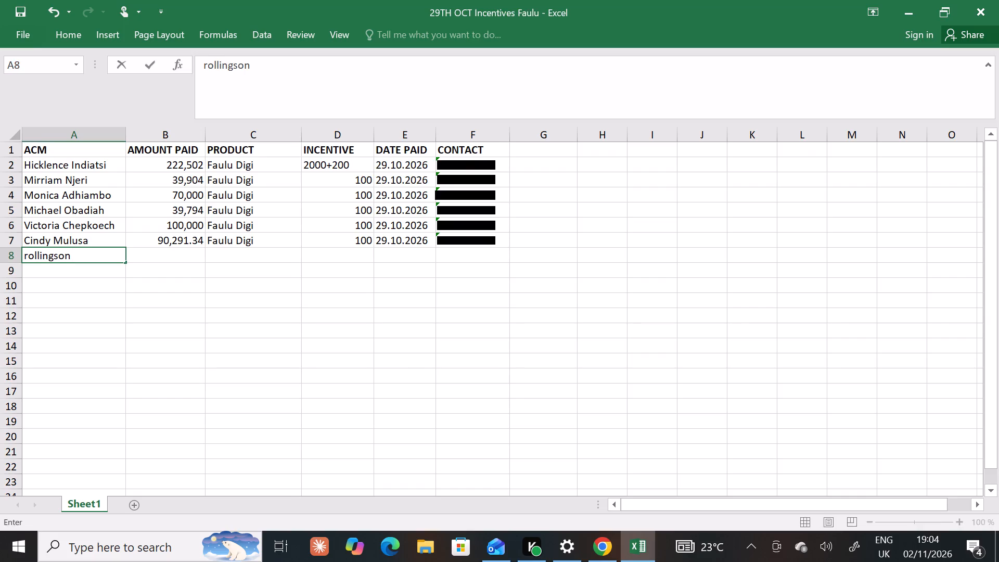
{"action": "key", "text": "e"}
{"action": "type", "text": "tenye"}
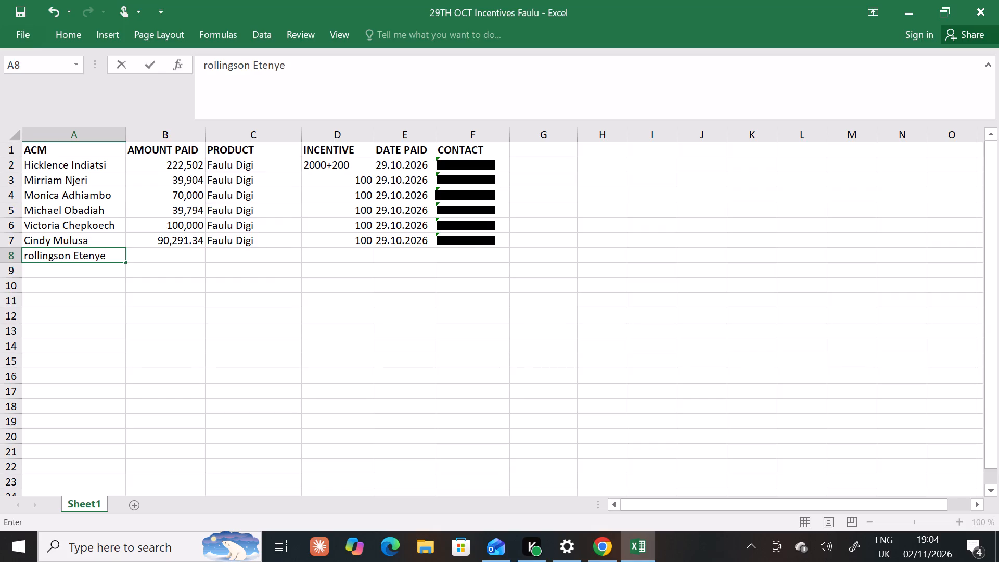
{"action": "left_click", "coordinate": [169, 258]}
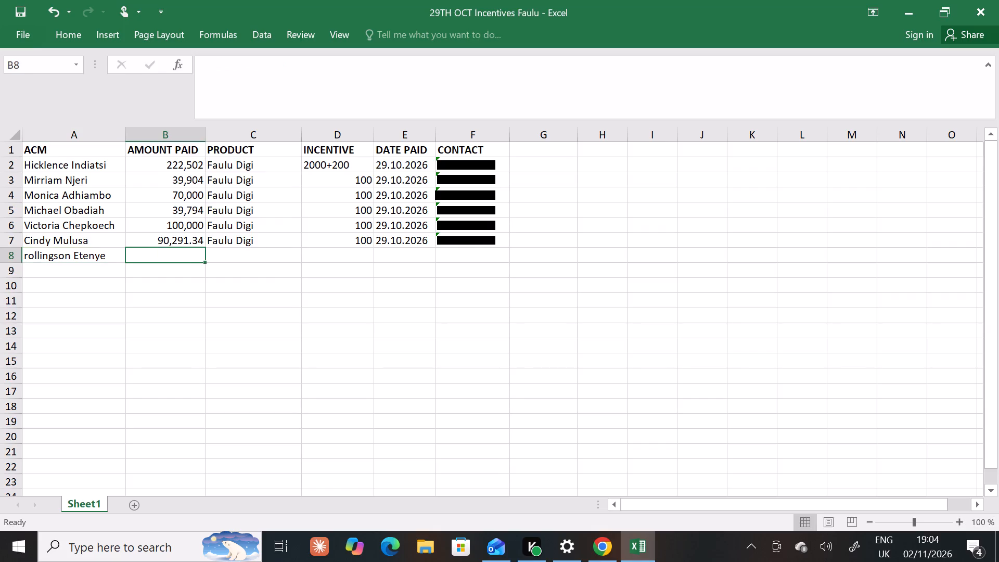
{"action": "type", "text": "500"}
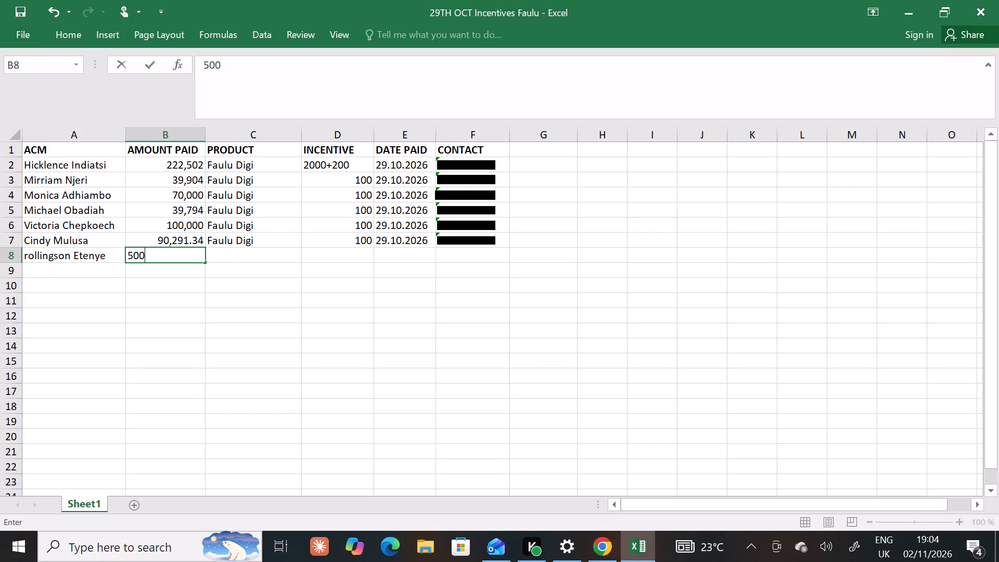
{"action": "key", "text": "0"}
Fill in the new row 8 record's product as CIM and its incentive as 100.
{"action": "left_click", "coordinate": [234, 259]}
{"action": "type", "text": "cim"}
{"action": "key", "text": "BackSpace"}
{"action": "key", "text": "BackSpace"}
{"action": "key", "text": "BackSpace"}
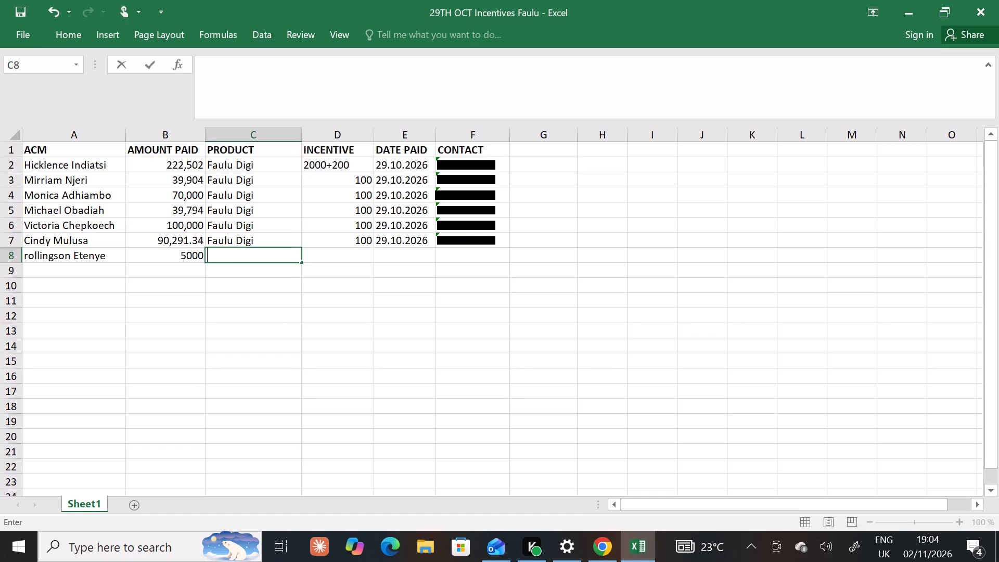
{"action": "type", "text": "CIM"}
{"action": "left_click", "coordinate": [340, 257]}
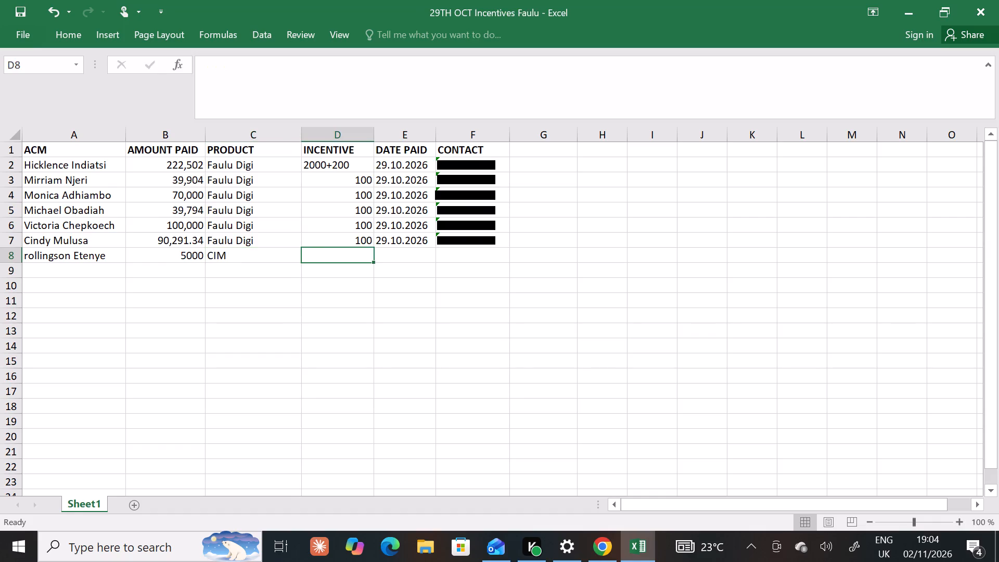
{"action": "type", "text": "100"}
Enter the row 8 record's date paid as 2 November, in the dotted format starting 02.11.
{"action": "left_click", "coordinate": [390, 252]}
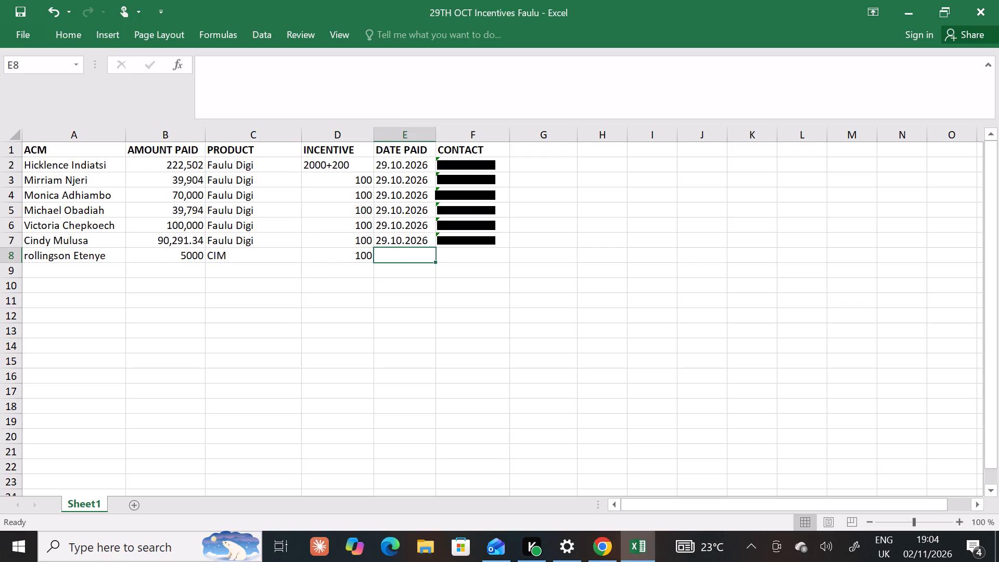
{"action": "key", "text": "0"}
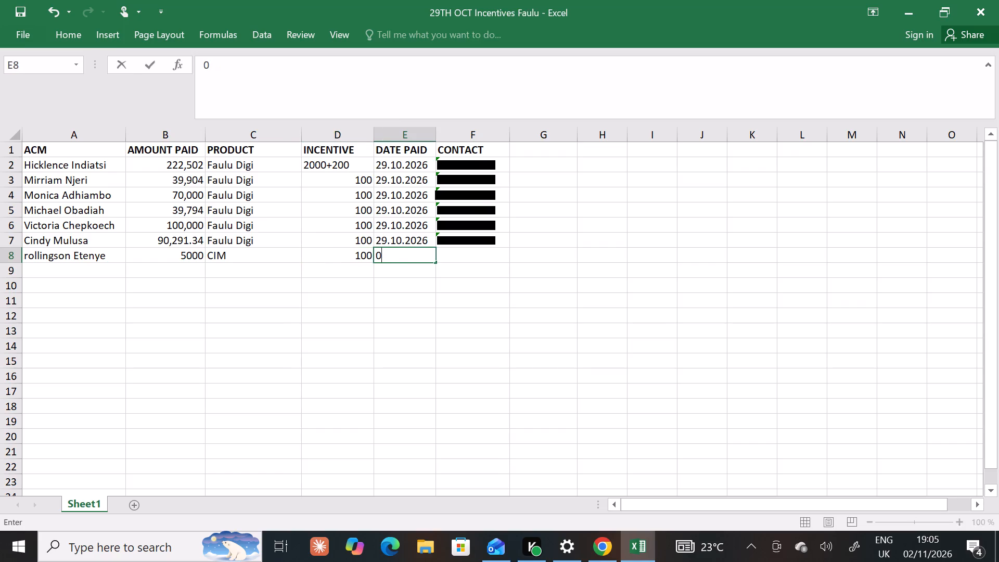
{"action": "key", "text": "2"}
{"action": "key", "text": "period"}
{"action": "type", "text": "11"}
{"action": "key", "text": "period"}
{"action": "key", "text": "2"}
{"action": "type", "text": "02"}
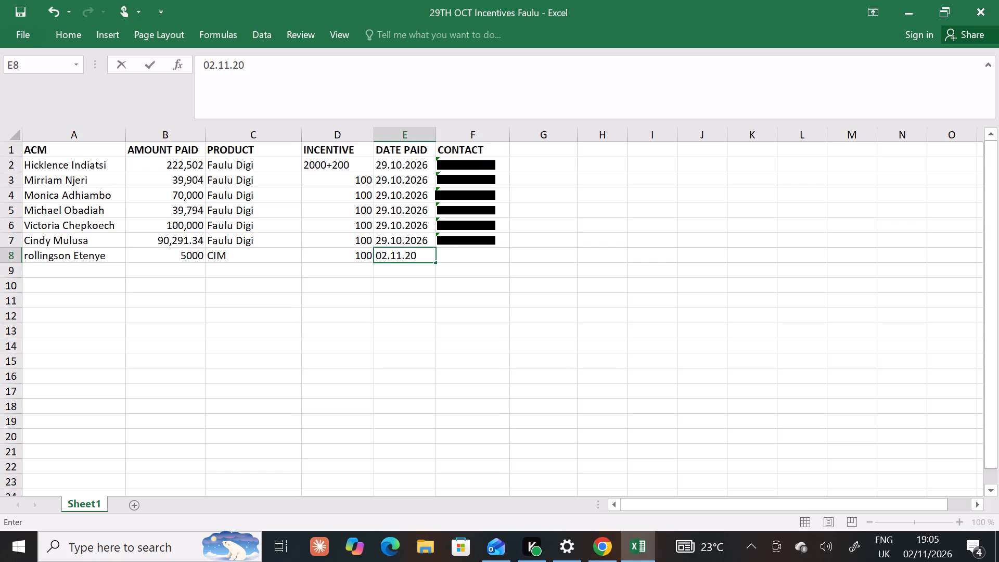
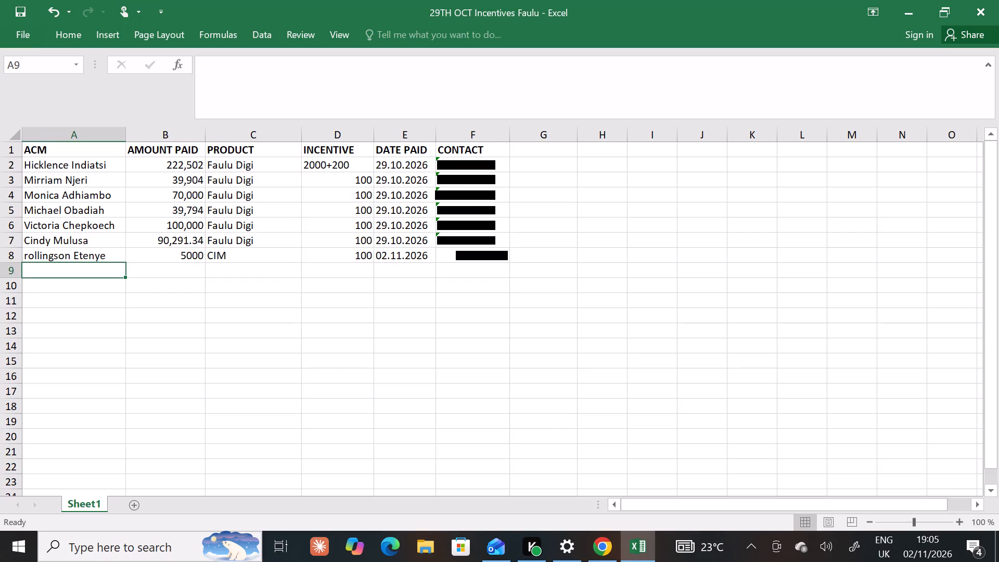
Start a new record in row 9 with the next ACM's full name and an amount paid of 50,000.
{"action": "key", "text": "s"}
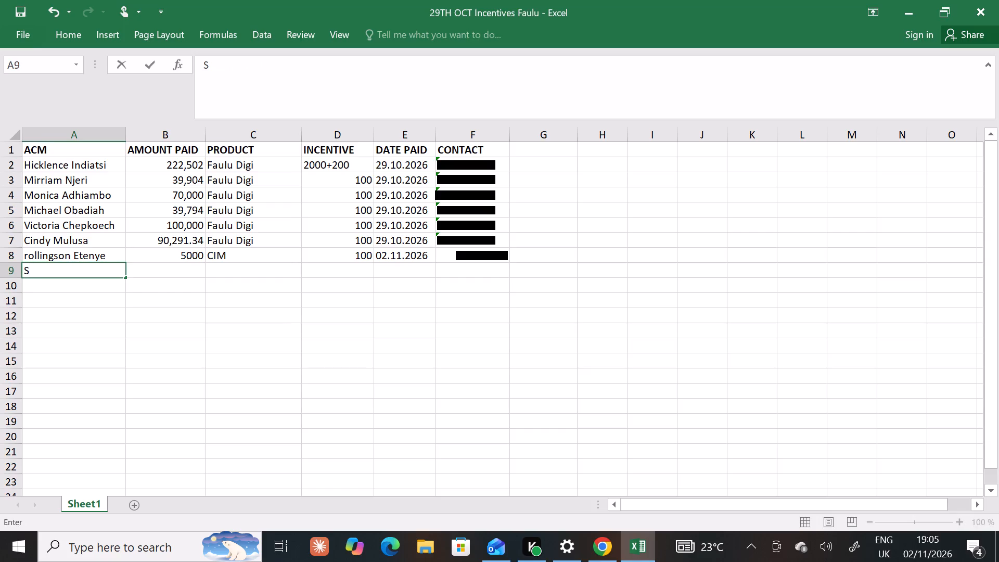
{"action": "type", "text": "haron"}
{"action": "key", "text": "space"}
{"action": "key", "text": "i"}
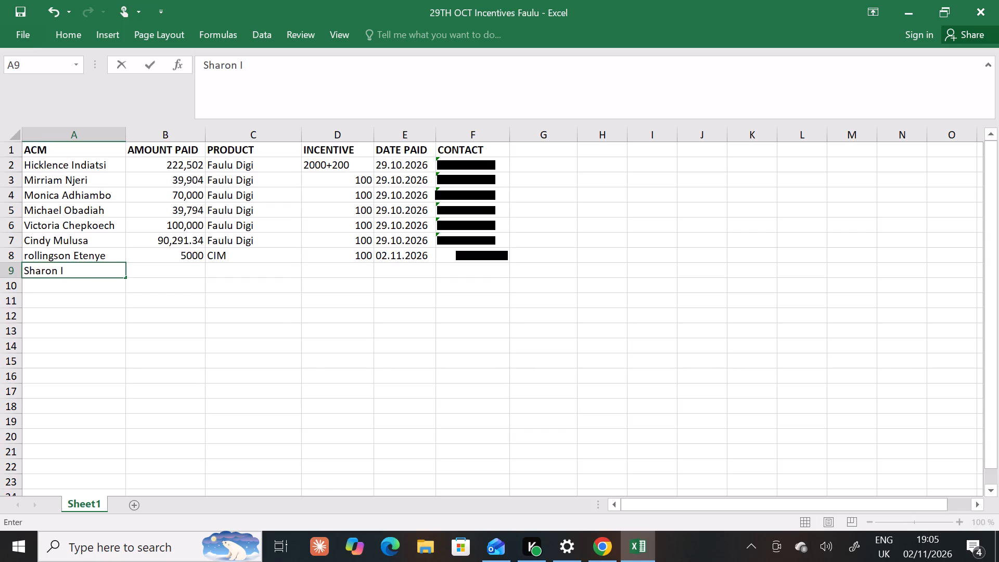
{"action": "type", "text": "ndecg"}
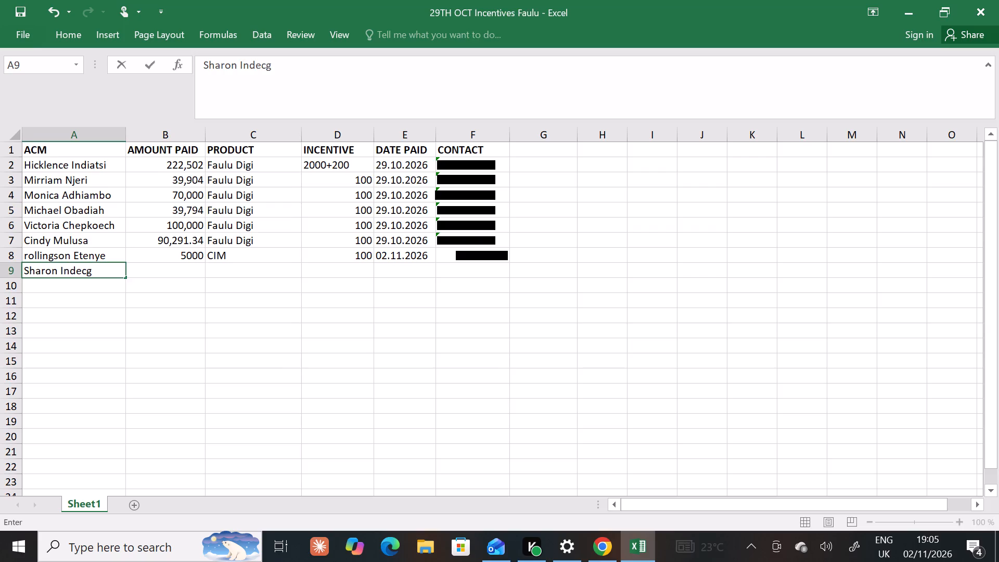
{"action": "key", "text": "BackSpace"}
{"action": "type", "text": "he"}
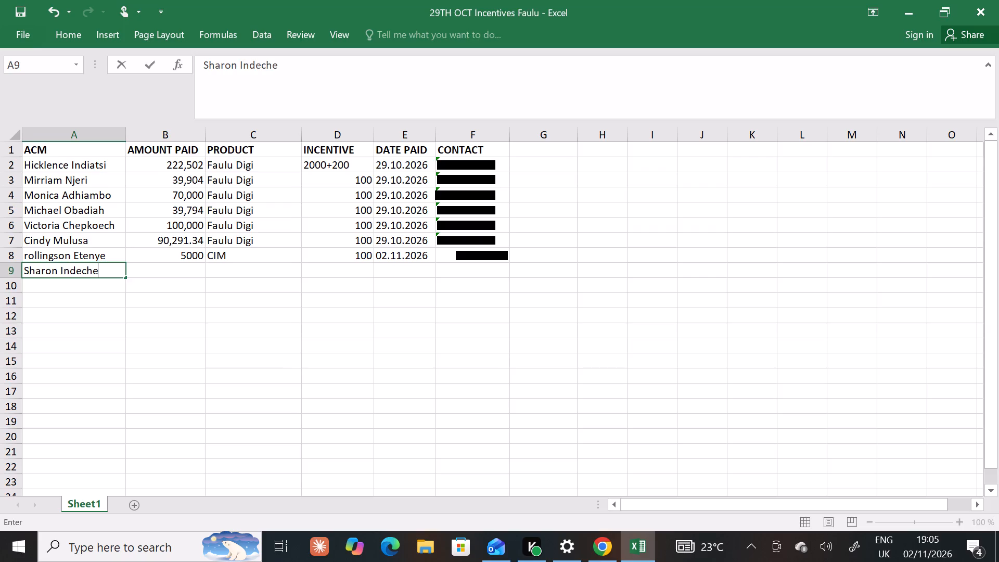
{"action": "left_click", "coordinate": [174, 271]}
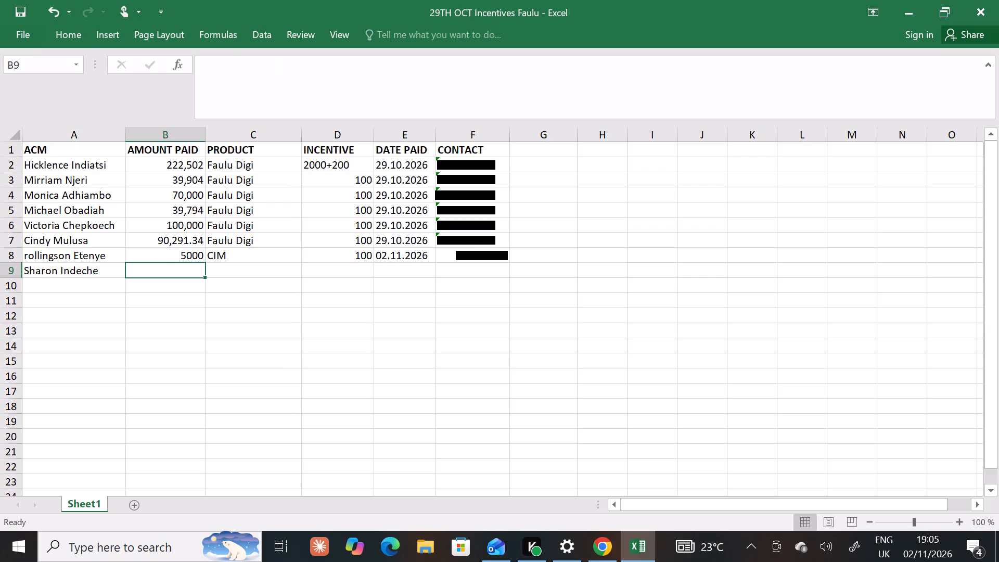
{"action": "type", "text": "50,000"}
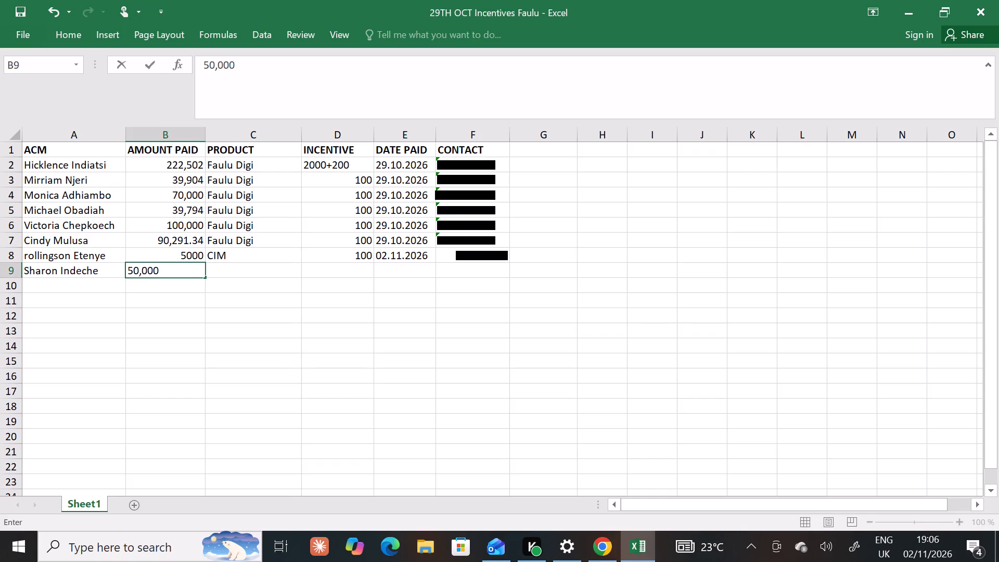
Fill in the row 9 record's product as equity digital and its incentive as 100.
{"action": "left_click", "coordinate": [234, 270]}
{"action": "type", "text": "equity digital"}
{"action": "left_click", "coordinate": [356, 277]}
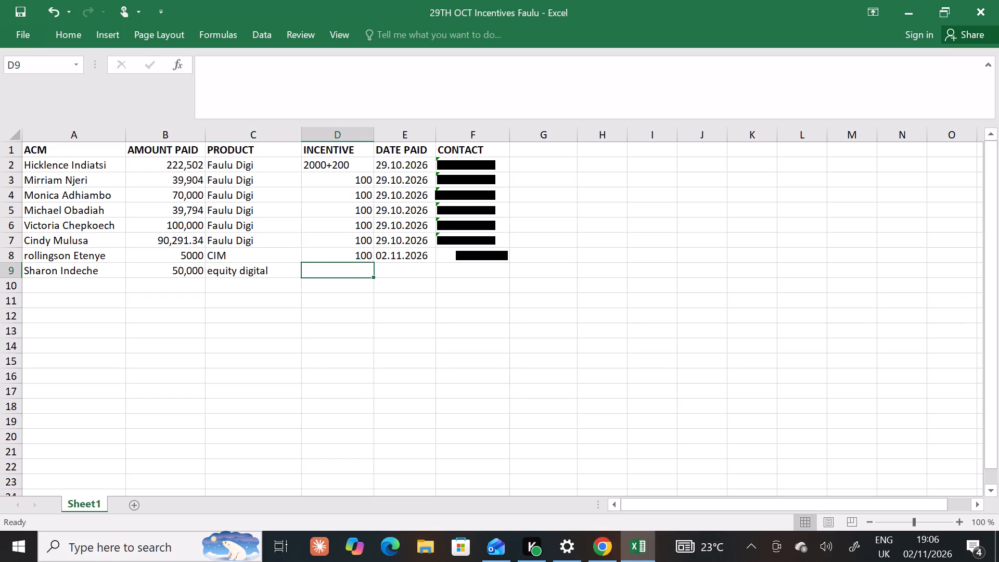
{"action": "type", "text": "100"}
Enter the row 9 record's date paid as 02.11.2026.
{"action": "left_click", "coordinate": [399, 267]}
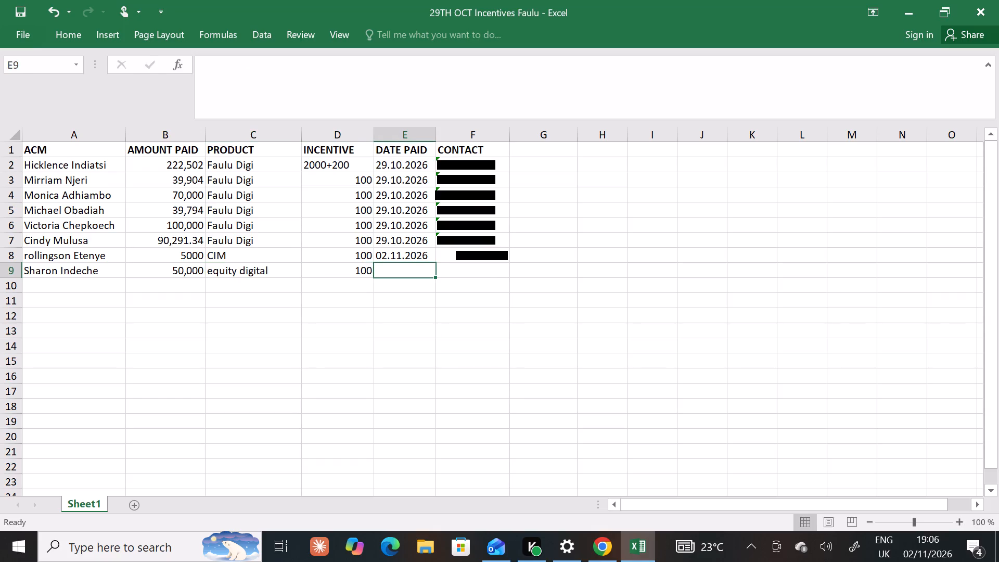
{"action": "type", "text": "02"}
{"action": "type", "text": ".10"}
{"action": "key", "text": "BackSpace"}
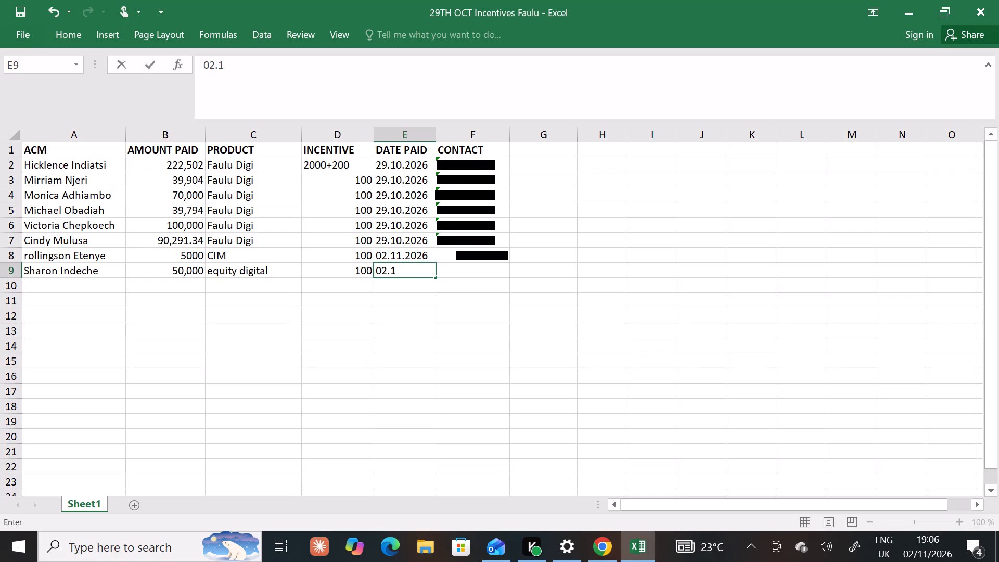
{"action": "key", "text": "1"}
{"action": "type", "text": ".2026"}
{"action": "left_click", "coordinate": [501, 277]}
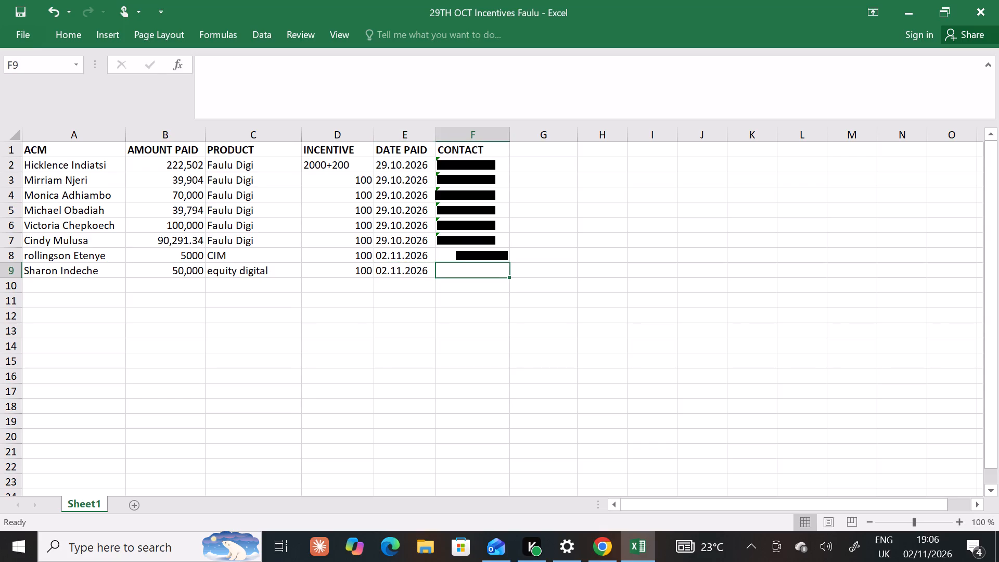
Start a new record in row 10 with the next ACM's full name and an amount paid of 11,000.
{"action": "left_click", "coordinate": [53, 285]}
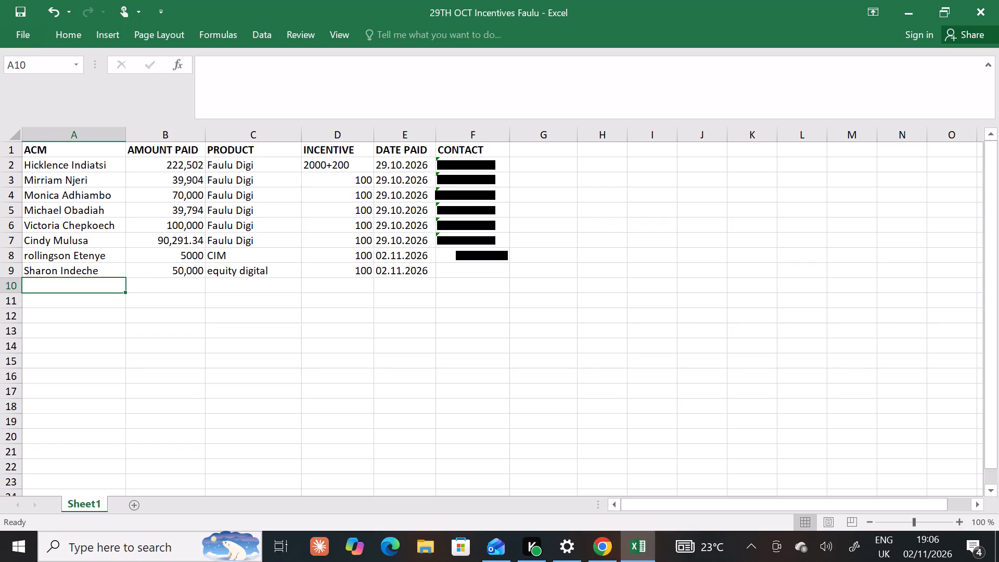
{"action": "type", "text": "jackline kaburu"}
{"action": "left_click", "coordinate": [159, 285]}
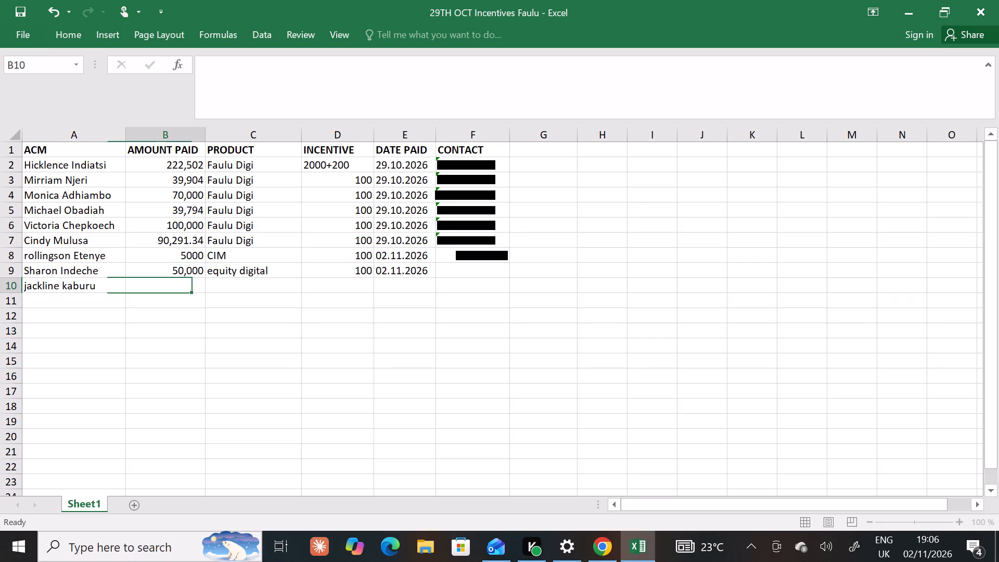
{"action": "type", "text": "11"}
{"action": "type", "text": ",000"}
Fill in the row 10 record's product as lendplus and its incentive as 200.
{"action": "left_click", "coordinate": [249, 279]}
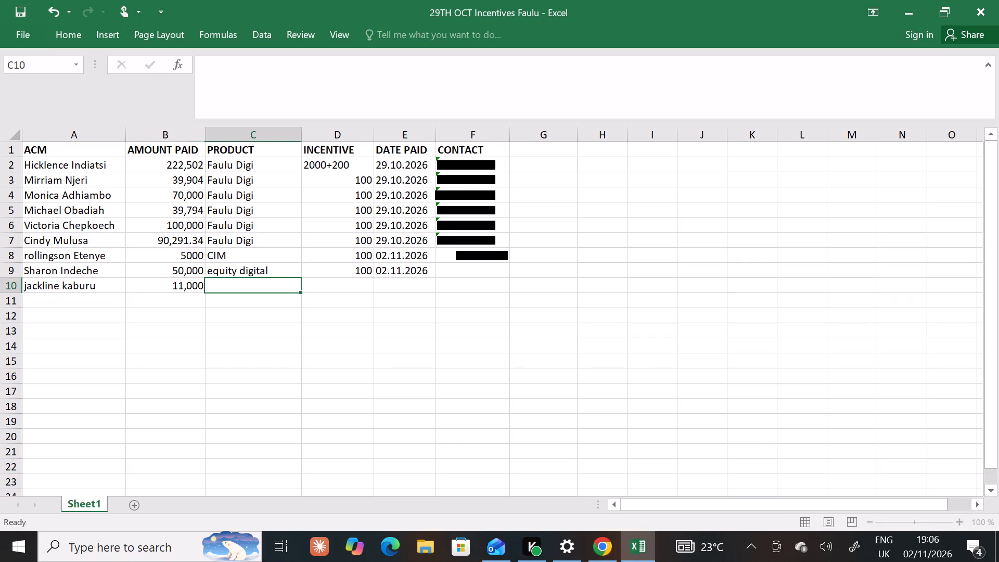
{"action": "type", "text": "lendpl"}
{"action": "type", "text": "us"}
{"action": "left_click", "coordinate": [337, 288]}
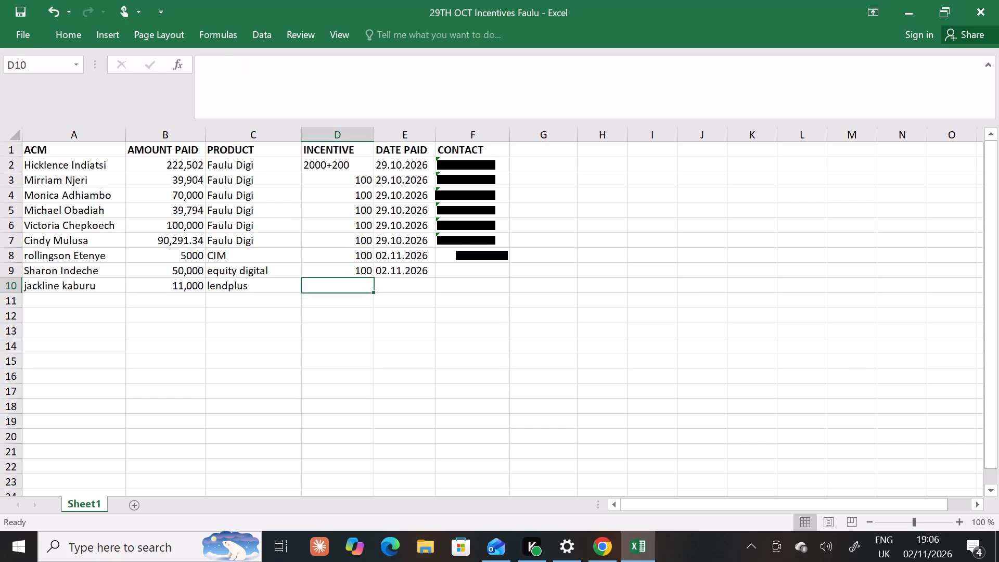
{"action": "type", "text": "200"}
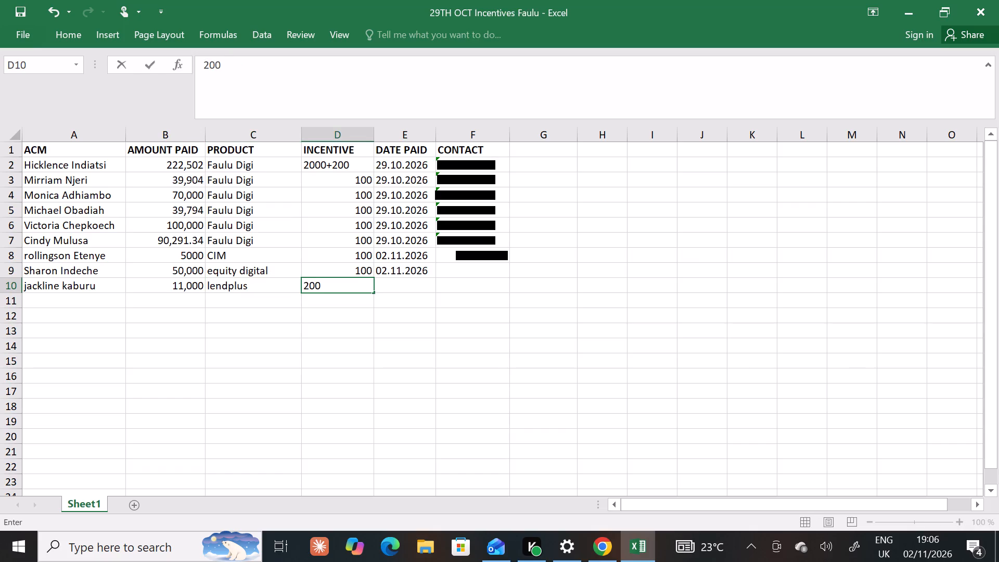
Enter the row 10 record's date paid as 02.11.2026.
{"action": "left_click", "coordinate": [398, 286]}
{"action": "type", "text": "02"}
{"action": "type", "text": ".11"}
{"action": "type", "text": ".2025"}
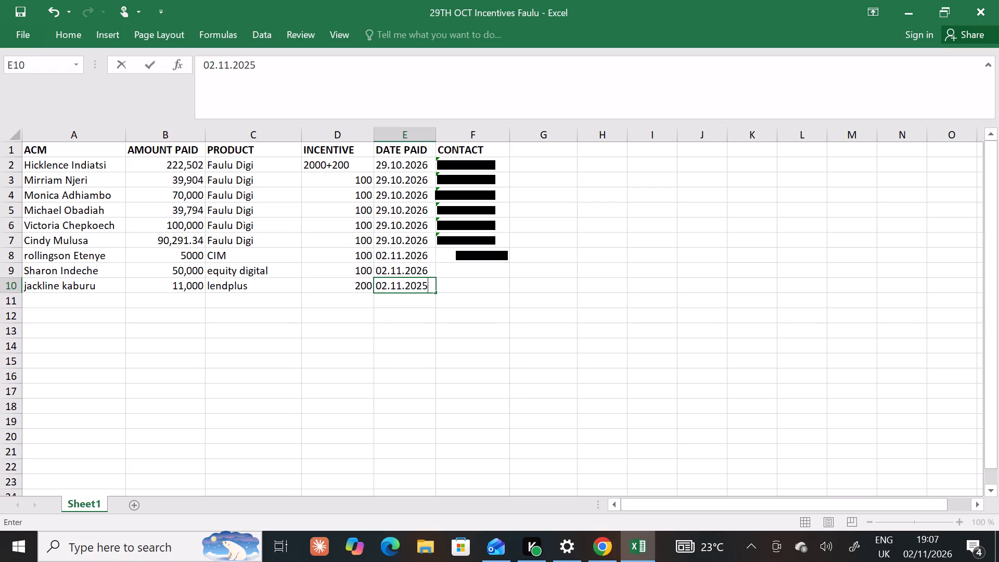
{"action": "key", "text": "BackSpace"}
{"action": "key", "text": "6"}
Start a new record in row 11 with the next ACM's full name and an amount paid of 42,227.
{"action": "left_click", "coordinate": [60, 303]}
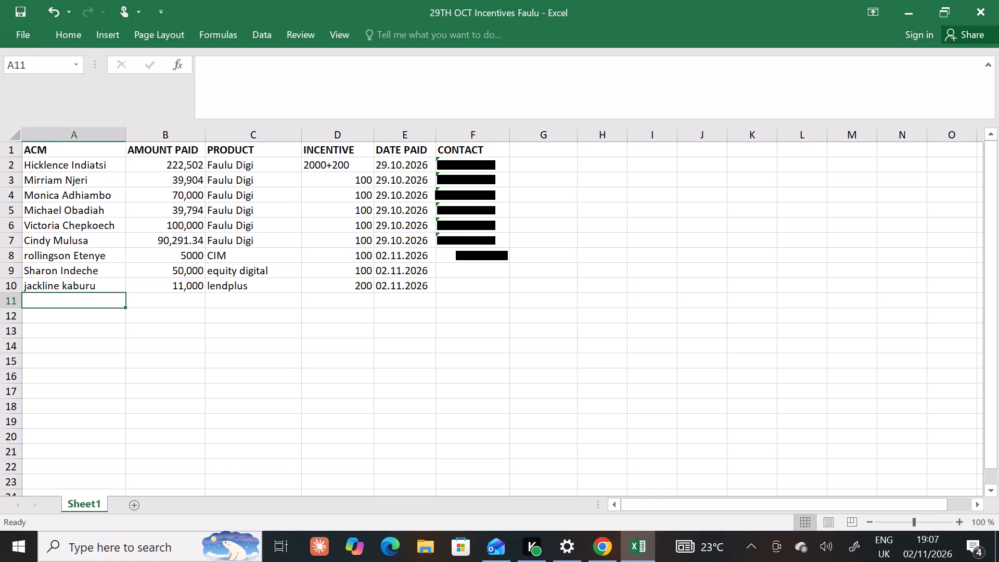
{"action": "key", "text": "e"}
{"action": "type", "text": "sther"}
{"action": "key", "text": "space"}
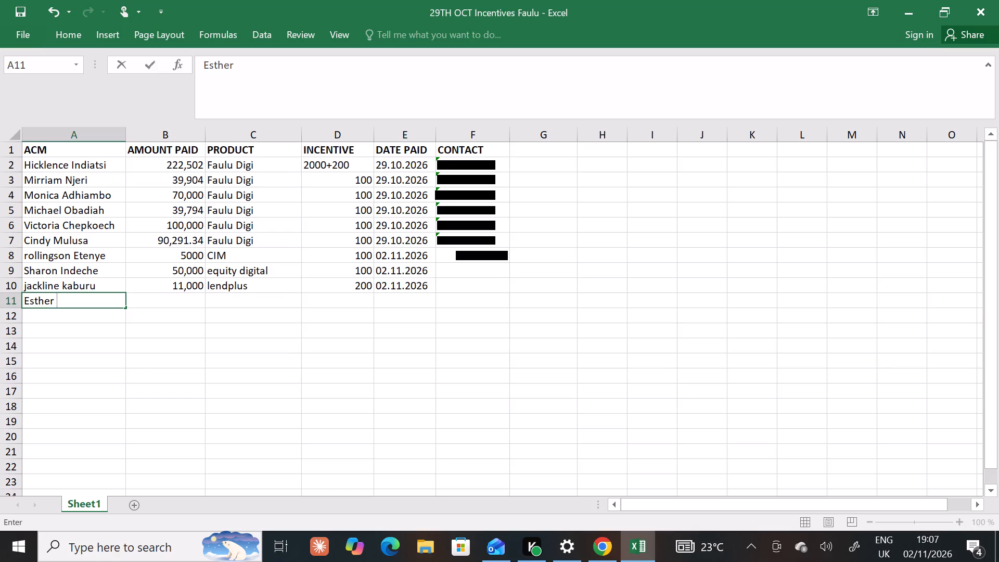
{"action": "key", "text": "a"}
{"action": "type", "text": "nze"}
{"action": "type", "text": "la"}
{"action": "left_click", "coordinate": [157, 298]}
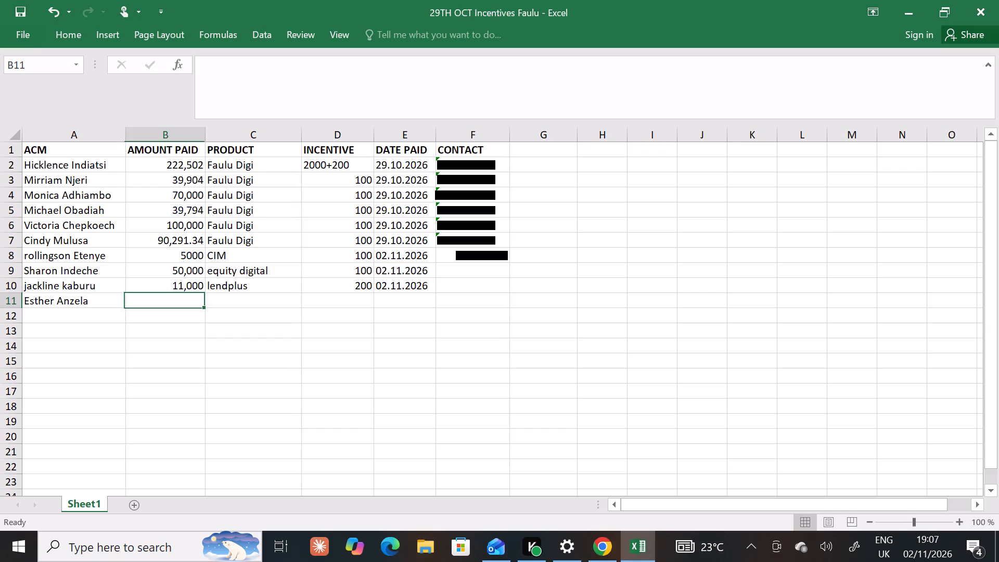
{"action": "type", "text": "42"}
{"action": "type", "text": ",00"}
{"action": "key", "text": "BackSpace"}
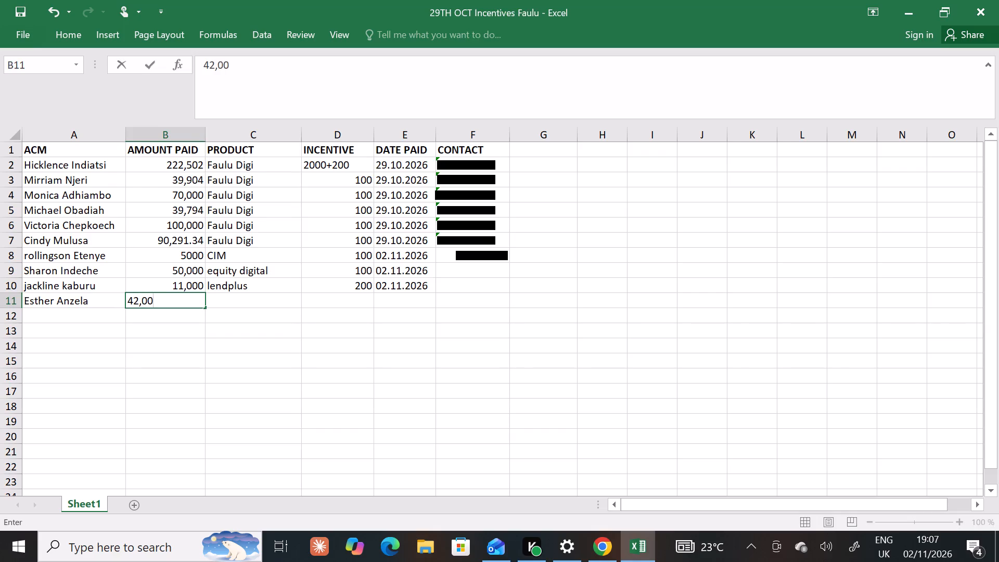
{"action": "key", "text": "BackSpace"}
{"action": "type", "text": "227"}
Fill in the row 11 record's product as faulu Digi and its incentive as 100.
{"action": "left_click", "coordinate": [246, 296]}
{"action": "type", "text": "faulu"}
{"action": "left_click", "coordinate": [281, 300]}
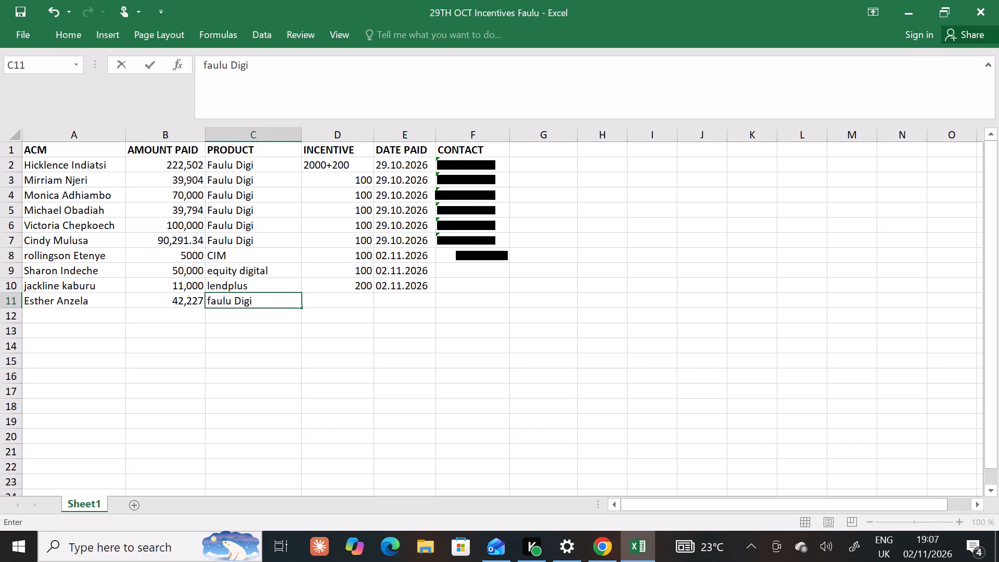
{"action": "left_click", "coordinate": [373, 307]}
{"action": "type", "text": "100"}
Enter the row 11 record's date paid as 02.11.2026.
{"action": "left_click", "coordinate": [401, 294]}
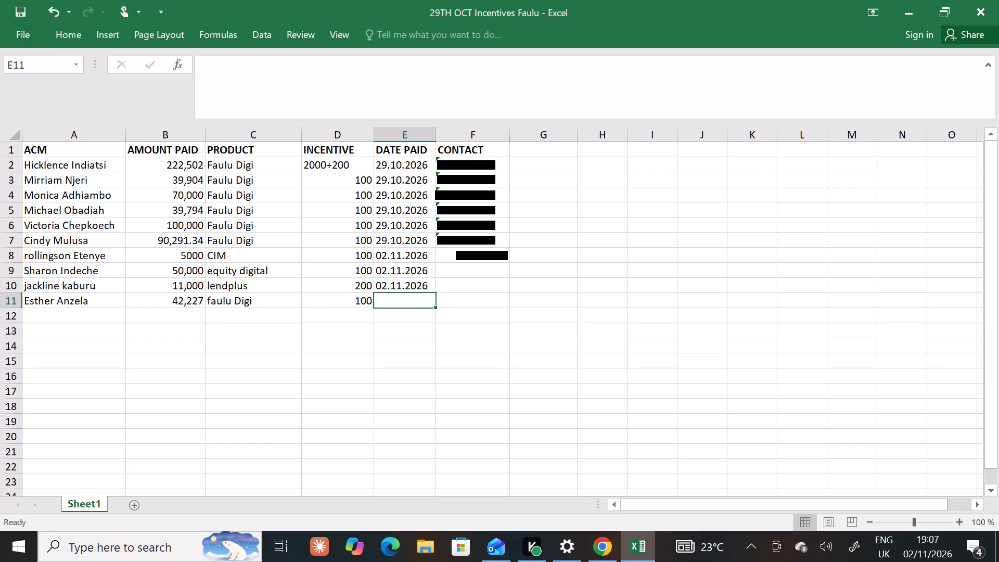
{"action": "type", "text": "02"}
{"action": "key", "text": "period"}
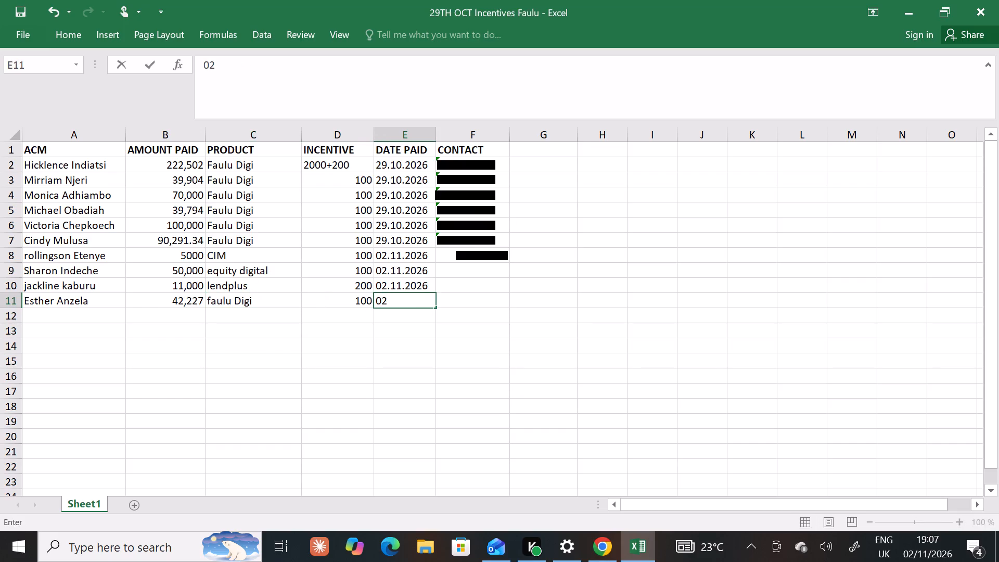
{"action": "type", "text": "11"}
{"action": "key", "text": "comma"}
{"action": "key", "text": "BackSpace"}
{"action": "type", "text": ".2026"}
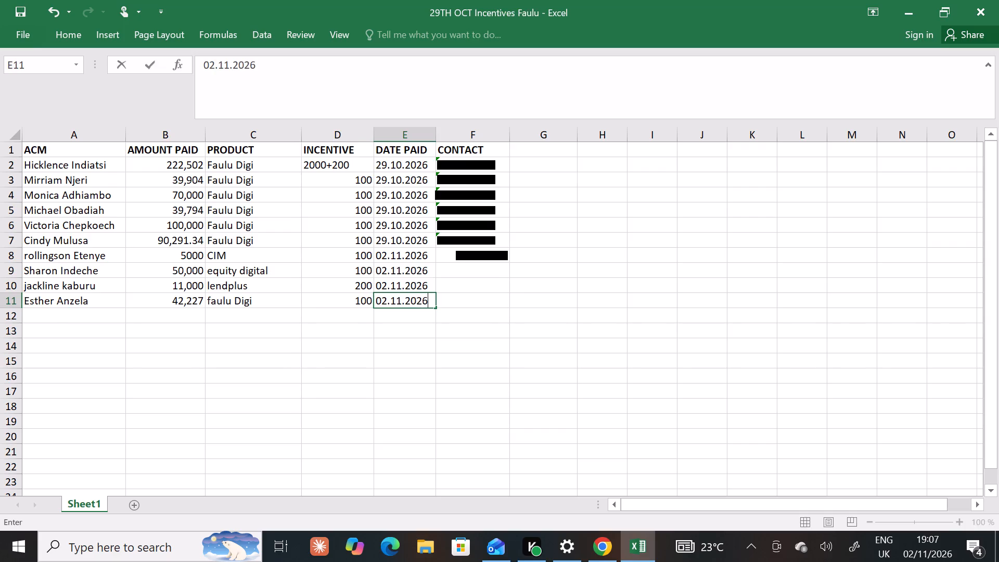
Start a new record in row 12 with the next ACM's full name and an amount paid of 40,400.
{"action": "left_click", "coordinate": [57, 314]}
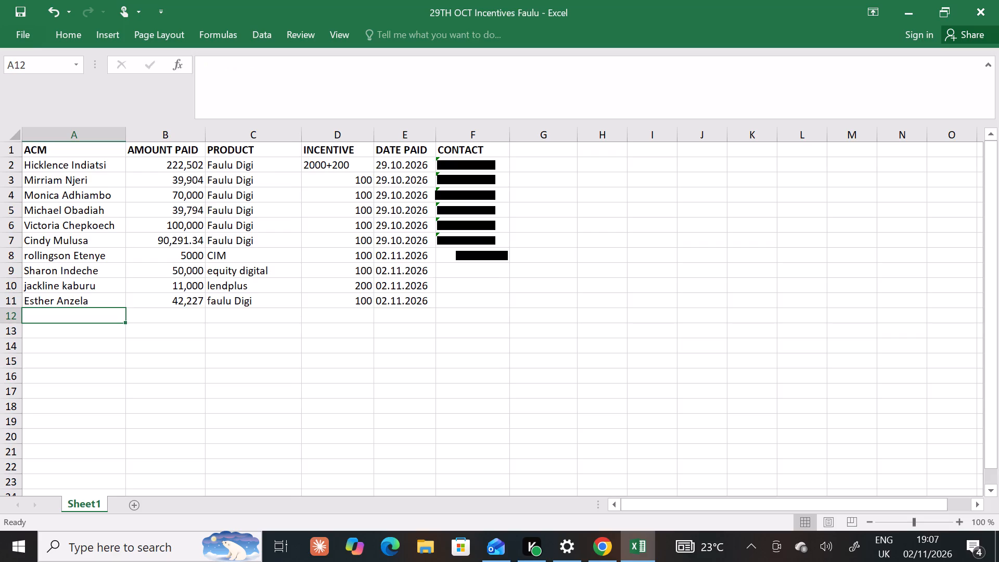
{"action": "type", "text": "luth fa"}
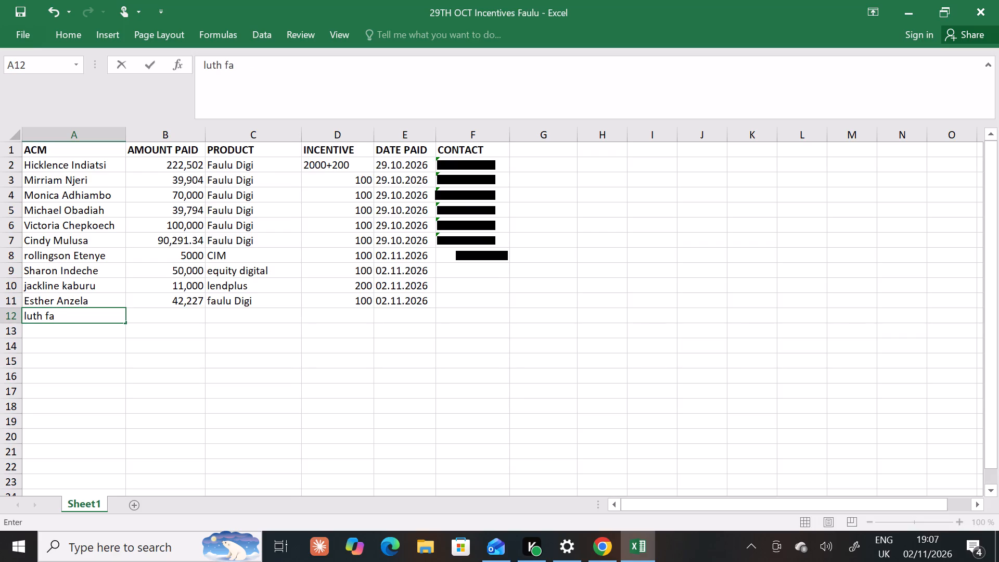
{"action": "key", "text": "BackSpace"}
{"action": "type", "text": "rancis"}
{"action": "left_click", "coordinate": [161, 318]}
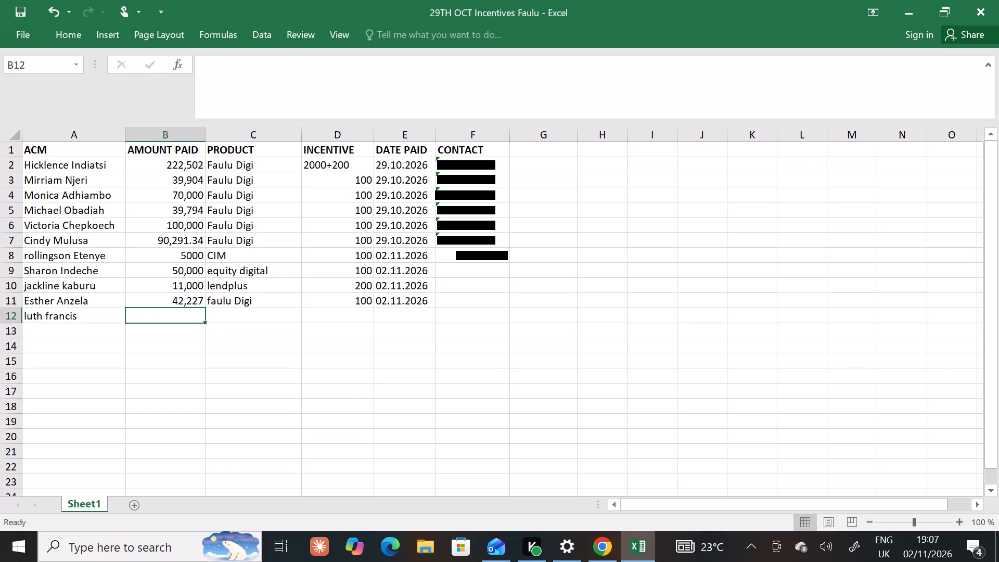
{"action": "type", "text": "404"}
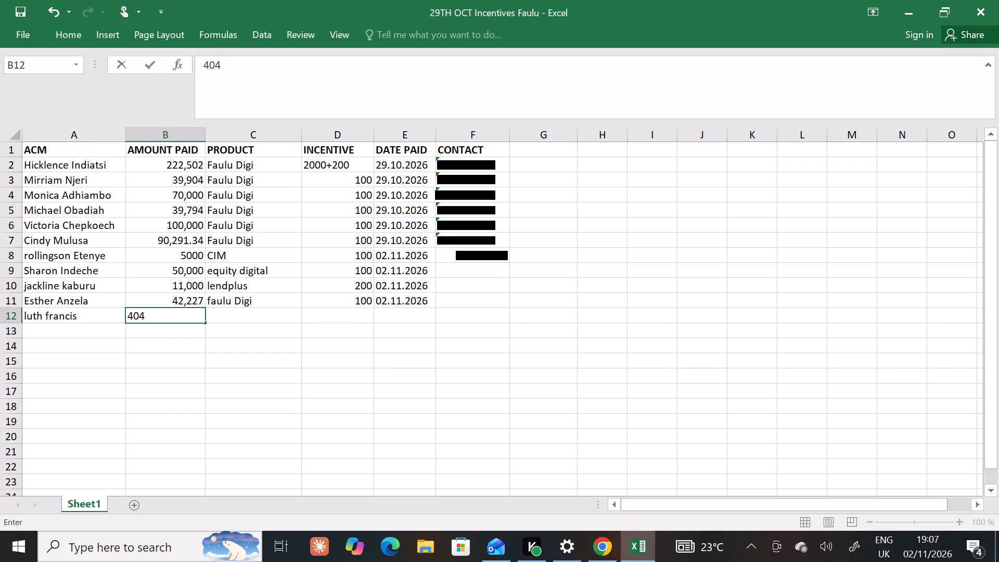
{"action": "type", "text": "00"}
{"action": "left_click", "coordinate": [233, 315]}
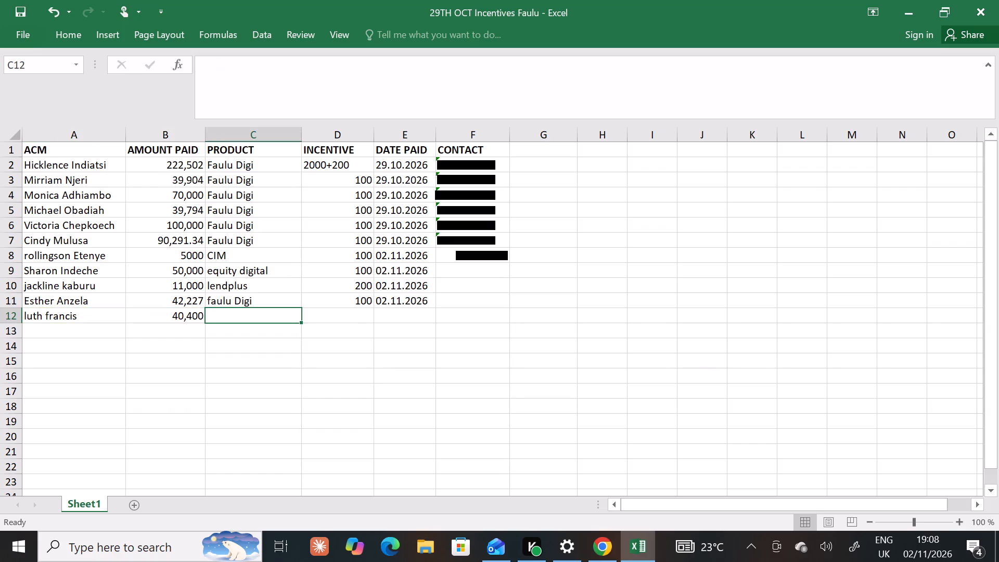
Fill in the row 12 record's product as equity digital and its incentive as 100.
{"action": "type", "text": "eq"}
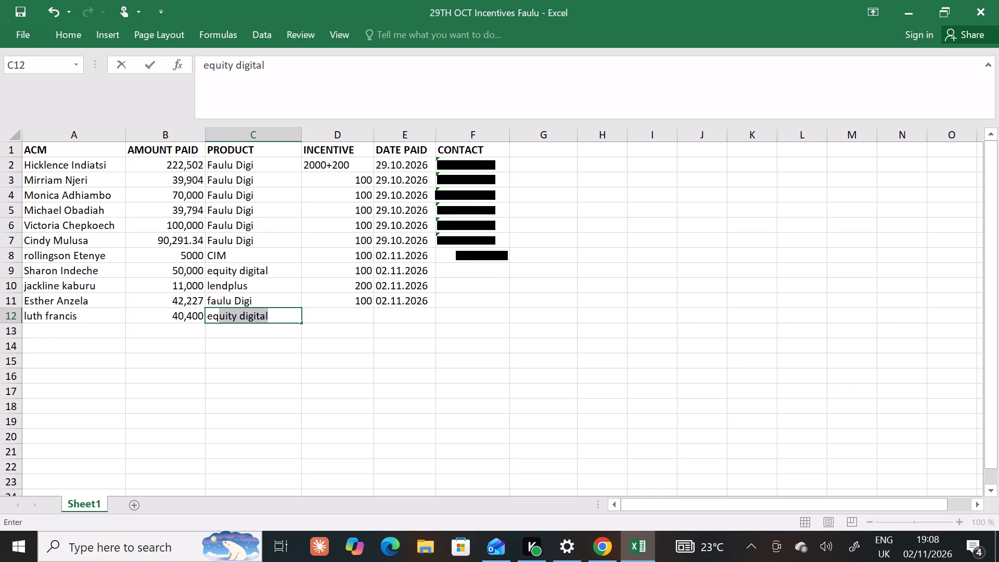
{"action": "left_click", "coordinate": [355, 314]}
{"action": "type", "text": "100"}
Enter the row 12 record's date paid as 02.11.2026.
{"action": "left_click", "coordinate": [421, 316]}
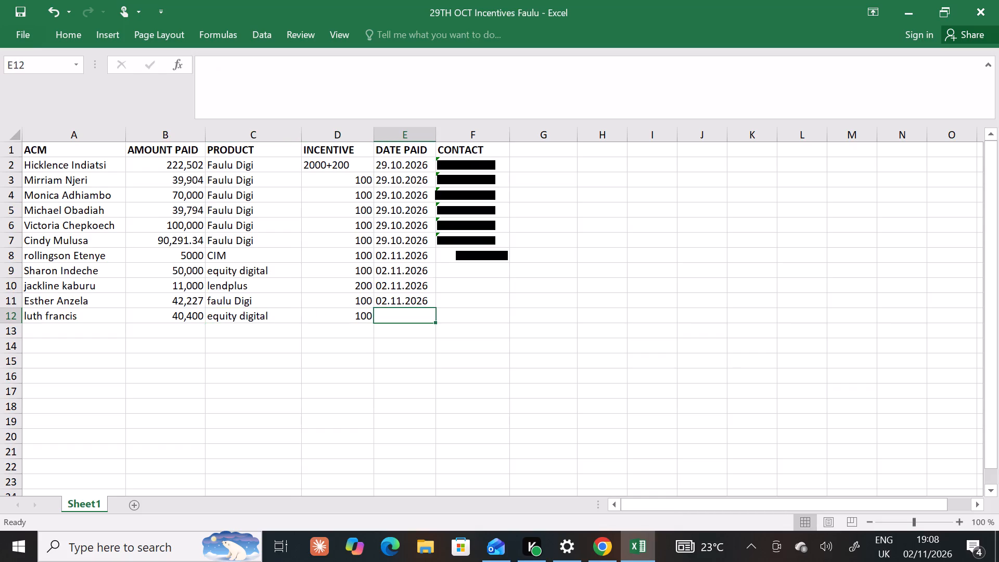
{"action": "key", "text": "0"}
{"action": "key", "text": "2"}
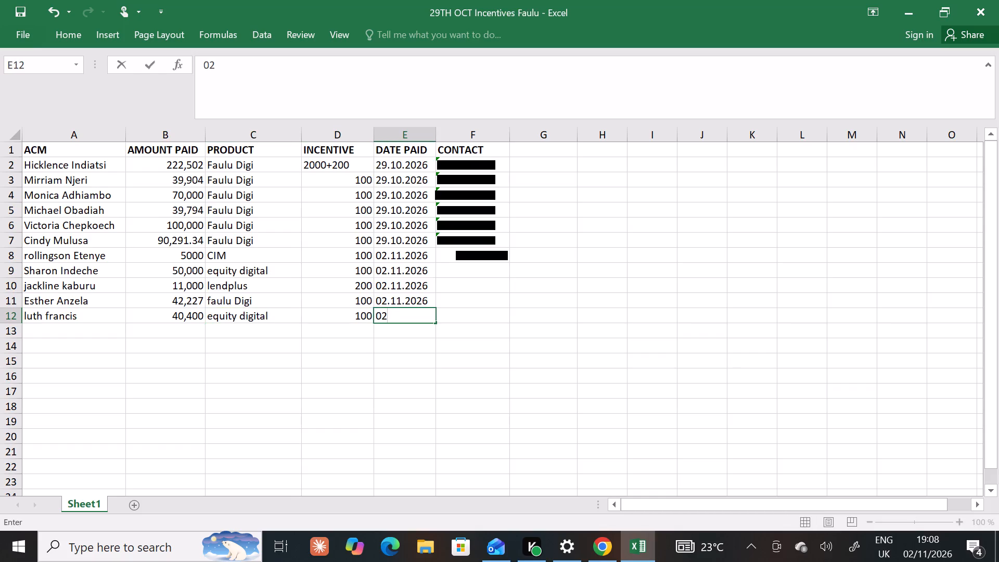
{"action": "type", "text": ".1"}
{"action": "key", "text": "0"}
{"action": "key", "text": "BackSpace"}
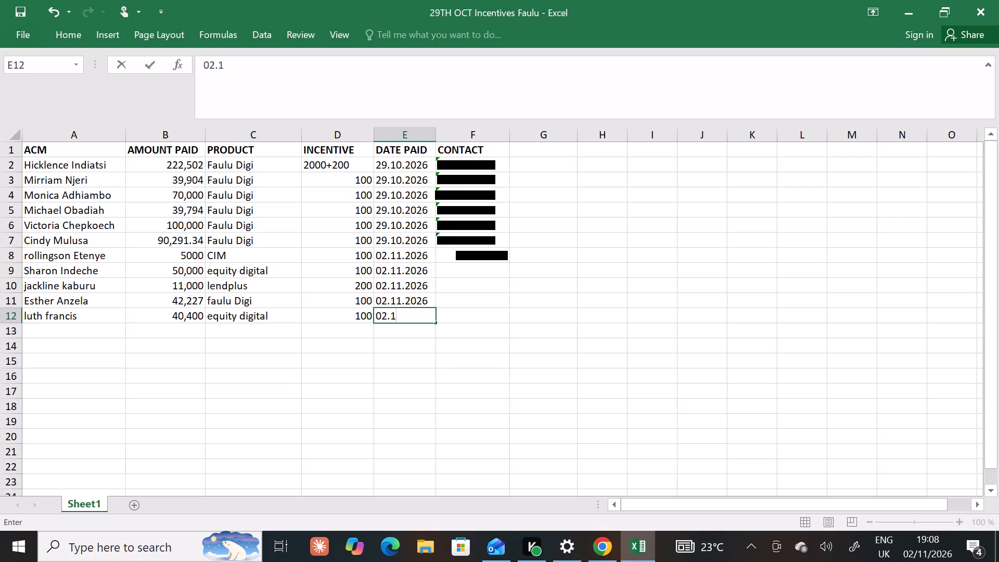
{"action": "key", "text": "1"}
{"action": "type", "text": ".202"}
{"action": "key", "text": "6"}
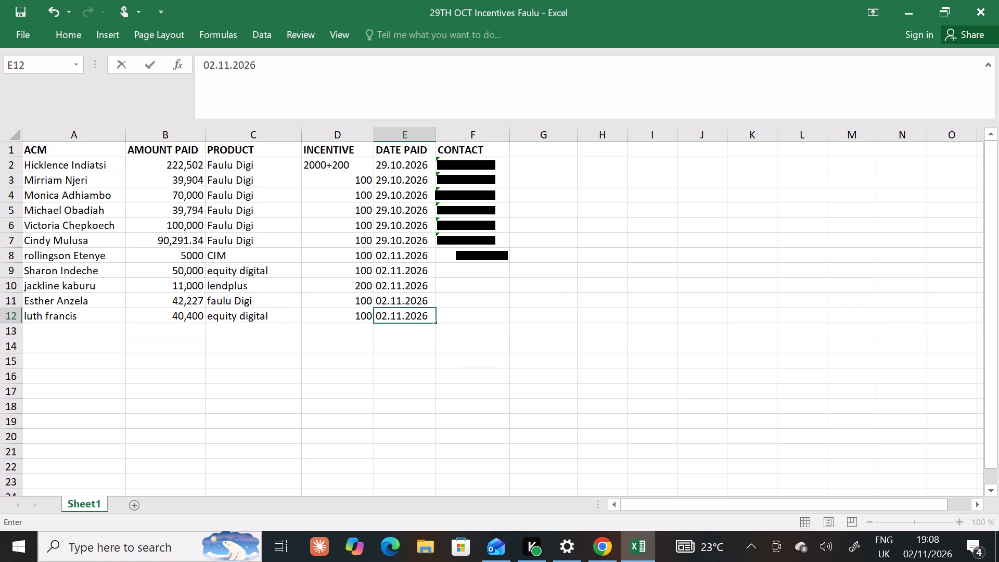
Start a new record in row 13 with the next ACM's name and an amount paid of 50,000.
{"action": "left_click", "coordinate": [76, 328]}
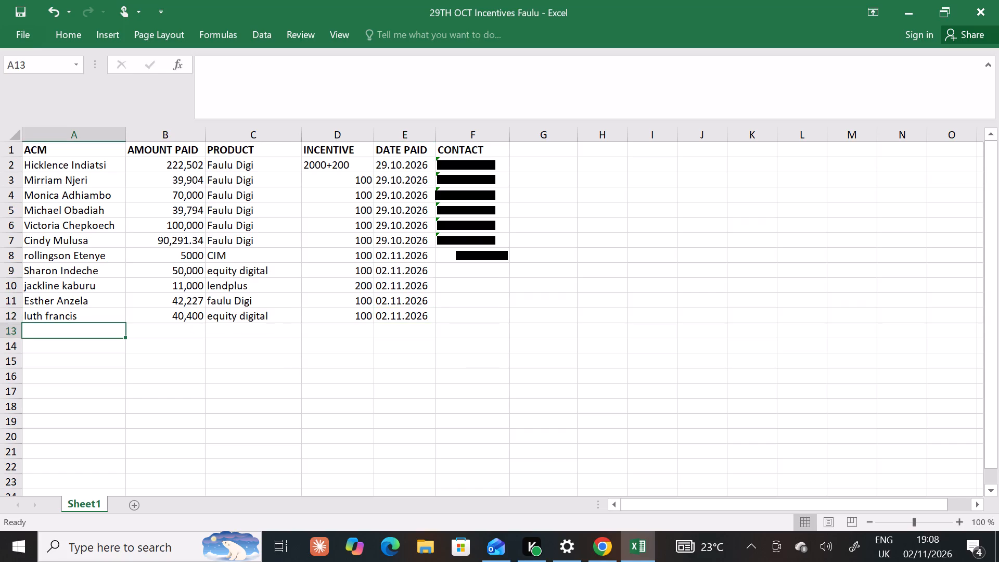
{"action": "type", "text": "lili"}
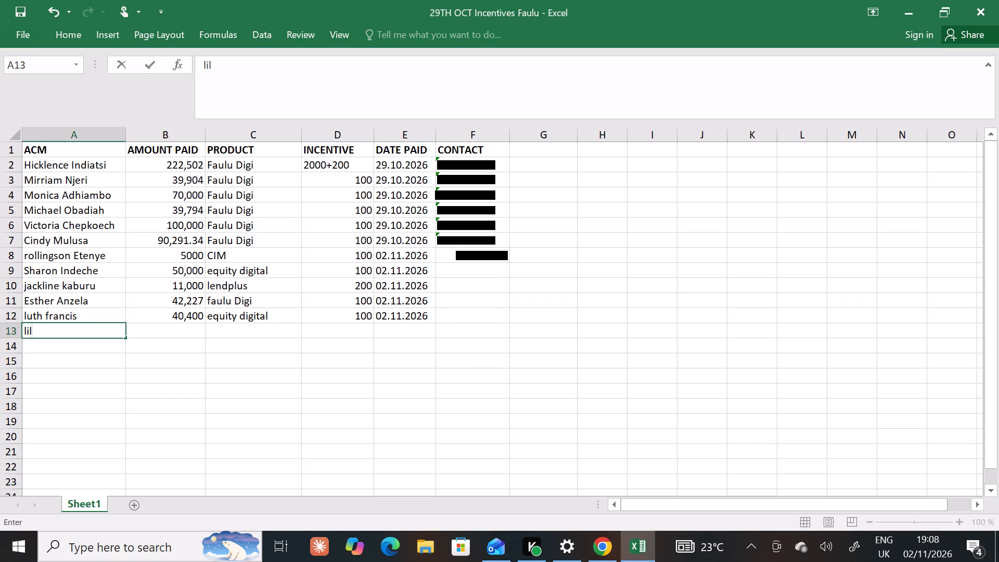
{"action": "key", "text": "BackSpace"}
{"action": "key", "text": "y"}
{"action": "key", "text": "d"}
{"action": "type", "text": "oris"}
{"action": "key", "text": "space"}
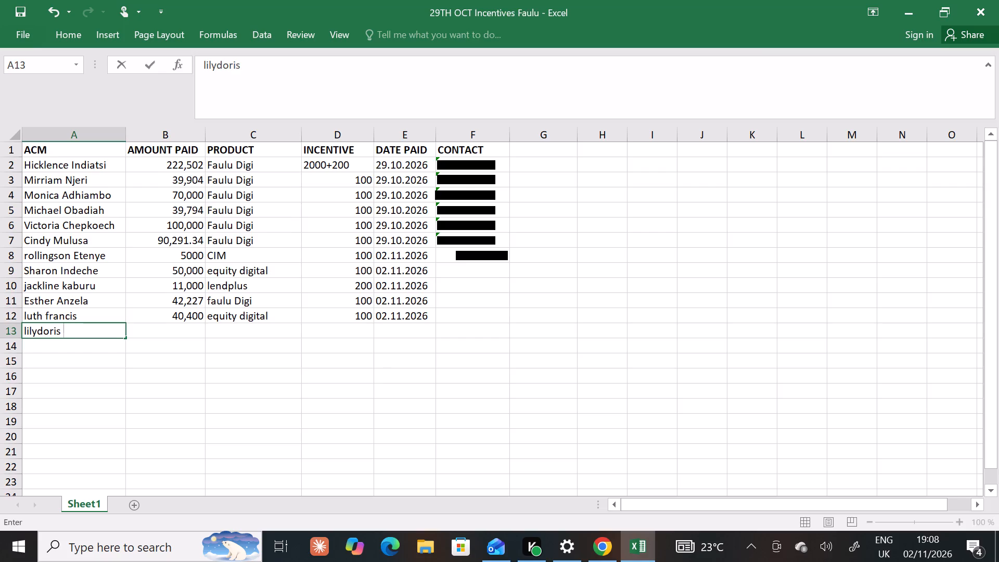
{"action": "left_click", "coordinate": [197, 335]}
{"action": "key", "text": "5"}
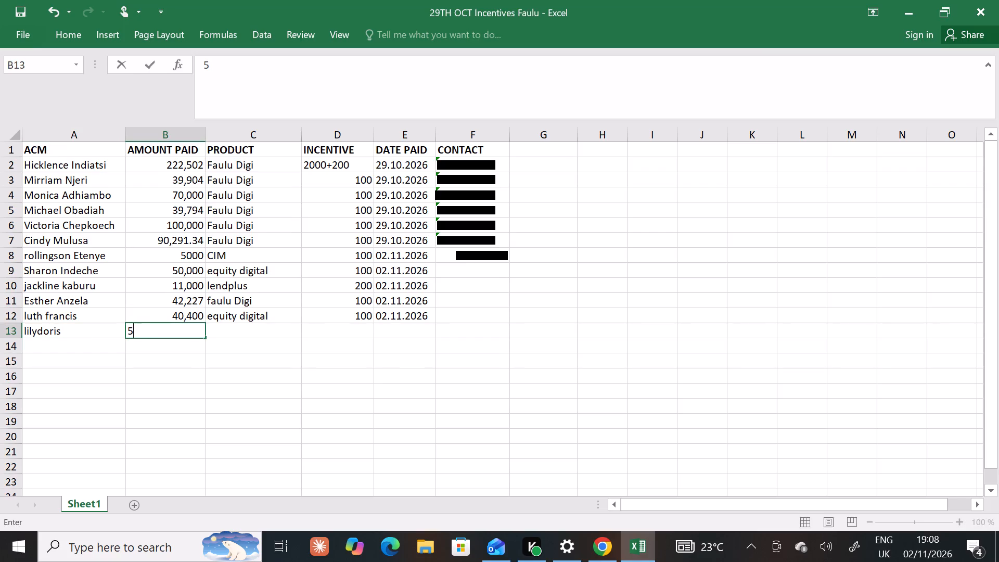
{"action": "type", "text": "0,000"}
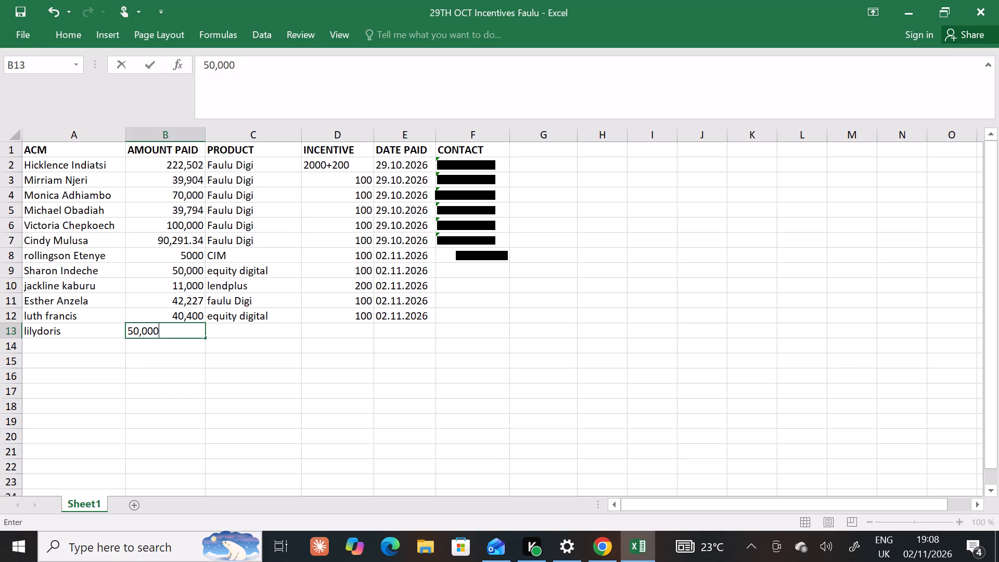
Enter a second payment of 53,000 in row 14's amount paid cell.
{"action": "left_click", "coordinate": [165, 350]}
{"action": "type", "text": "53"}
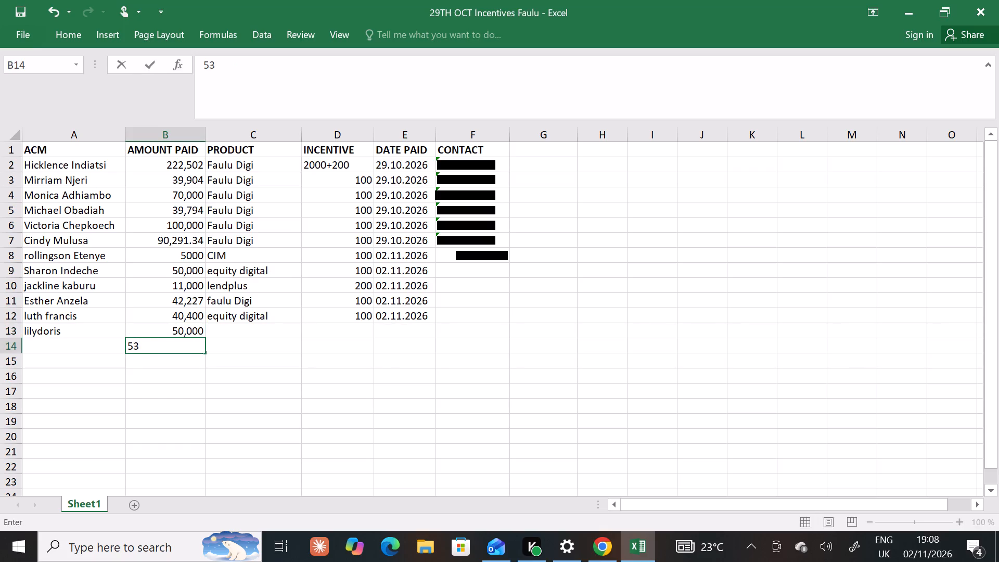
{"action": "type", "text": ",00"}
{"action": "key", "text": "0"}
Fill in the row 13 record's product as equity conventional and its incentive as 100.
{"action": "left_click", "coordinate": [236, 332]}
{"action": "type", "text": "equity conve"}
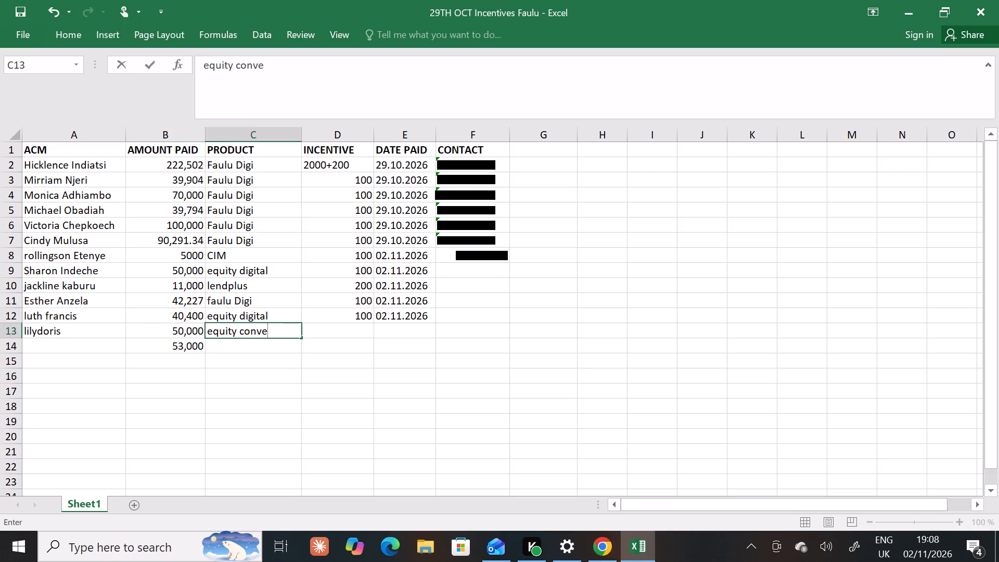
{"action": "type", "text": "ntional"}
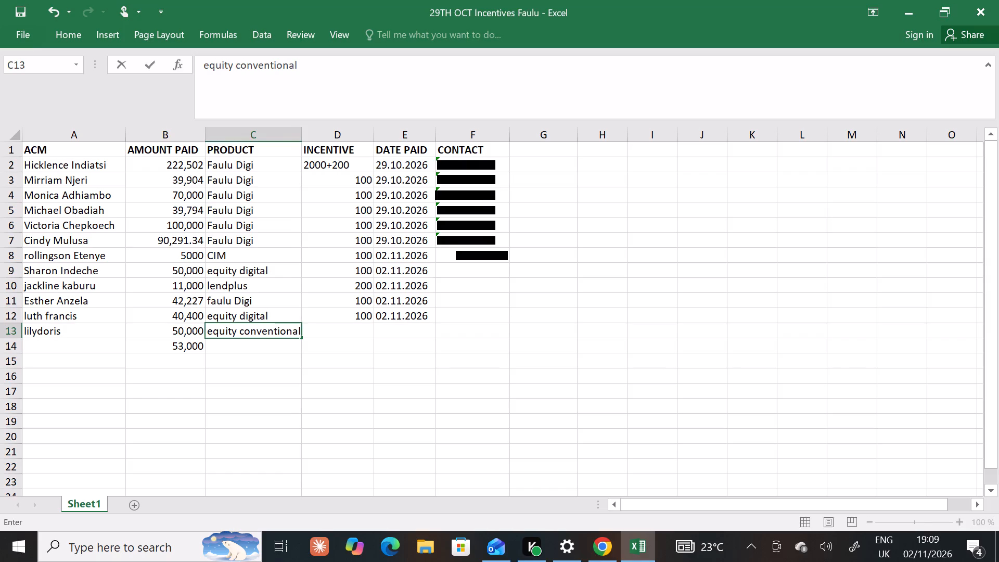
{"action": "left_click", "coordinate": [344, 339]}
{"action": "left_click", "coordinate": [344, 331]}
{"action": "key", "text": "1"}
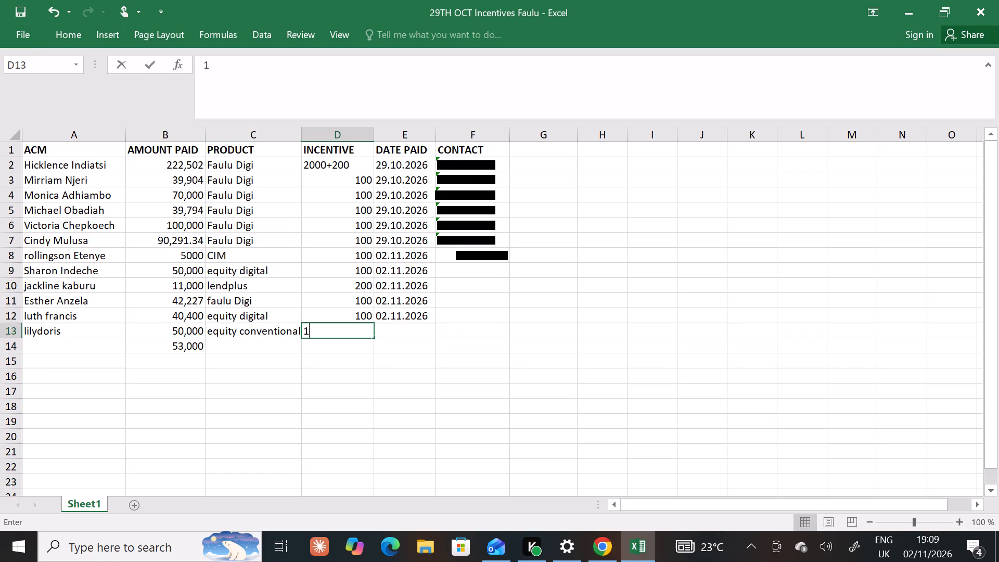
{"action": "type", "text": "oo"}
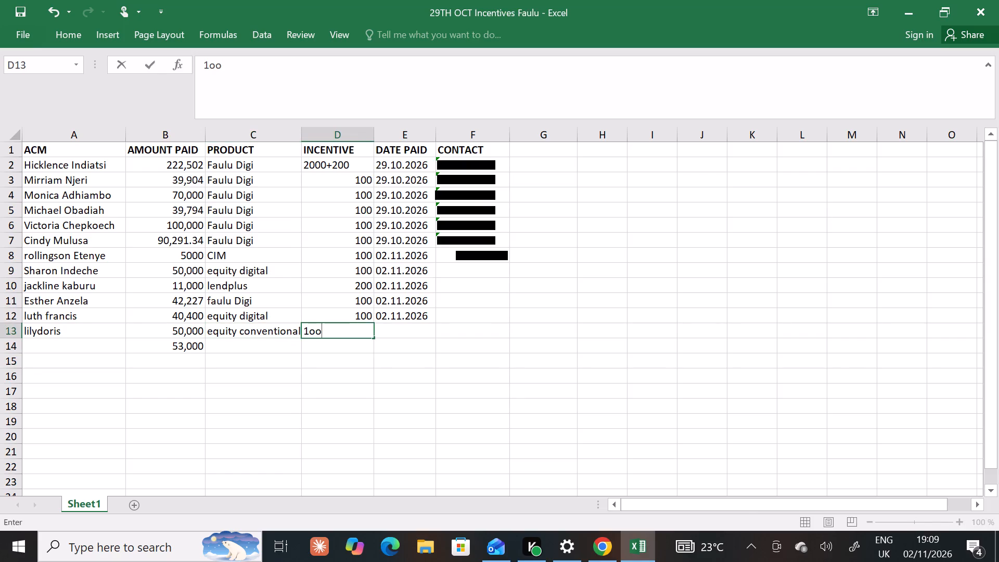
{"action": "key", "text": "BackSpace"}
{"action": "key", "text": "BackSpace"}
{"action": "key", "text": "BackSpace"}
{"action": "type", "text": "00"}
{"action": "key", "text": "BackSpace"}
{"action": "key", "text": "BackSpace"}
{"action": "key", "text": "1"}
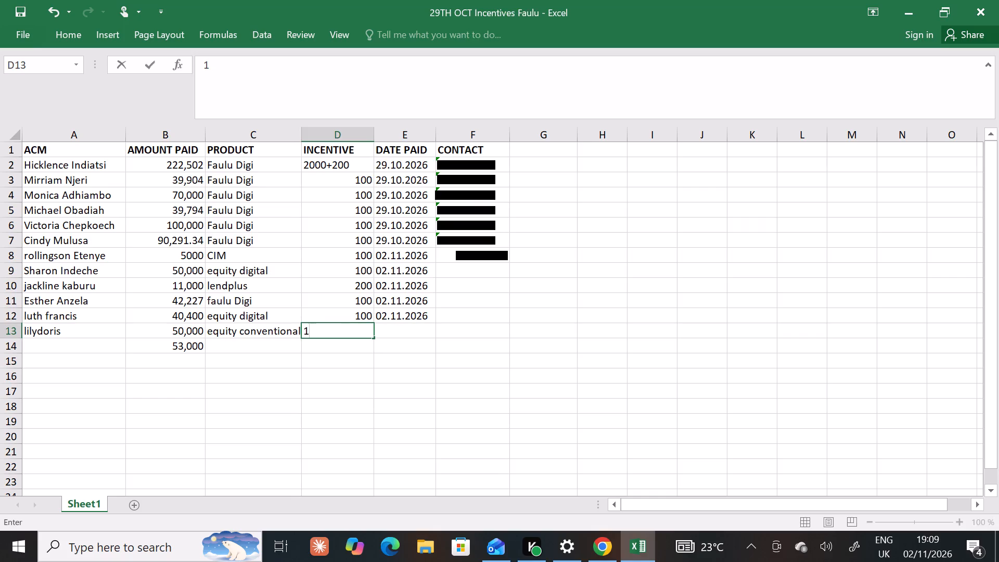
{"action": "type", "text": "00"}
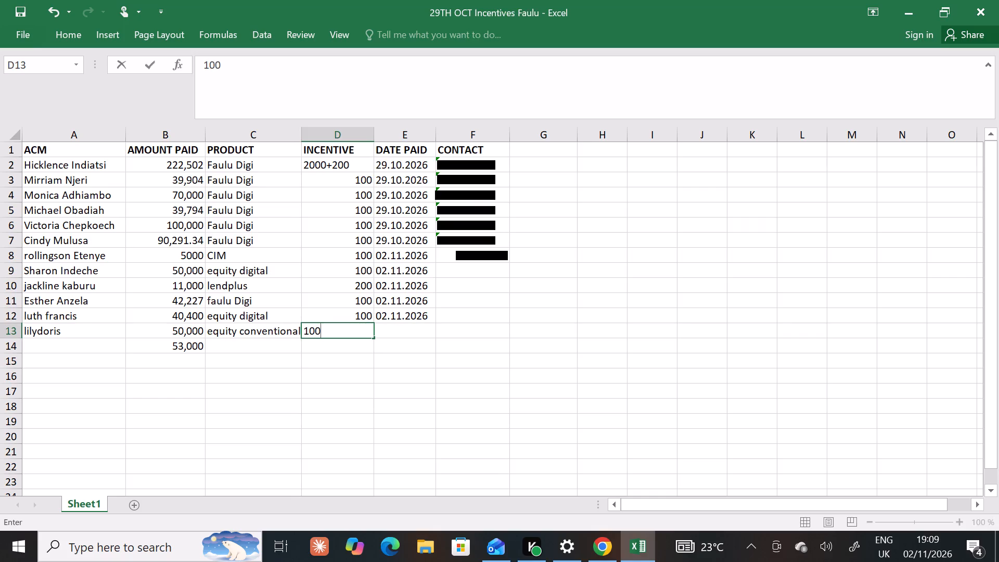
Copy row 13's incentive of 100 and product equity conventional down into row 14.
{"action": "left_click", "coordinate": [371, 346]}
{"action": "left_click", "coordinate": [364, 326]}
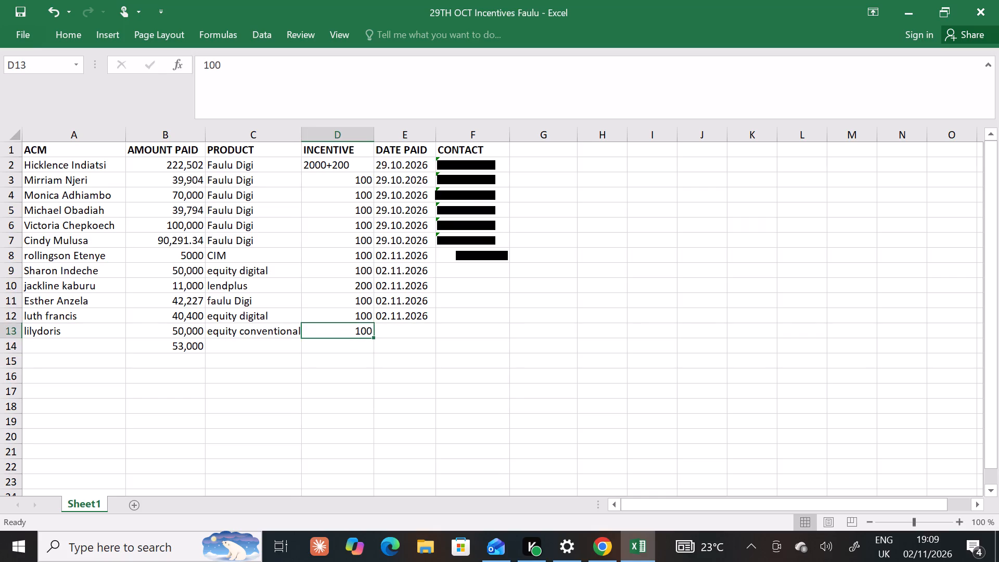
{"action": "left_click", "coordinate": [370, 335]}
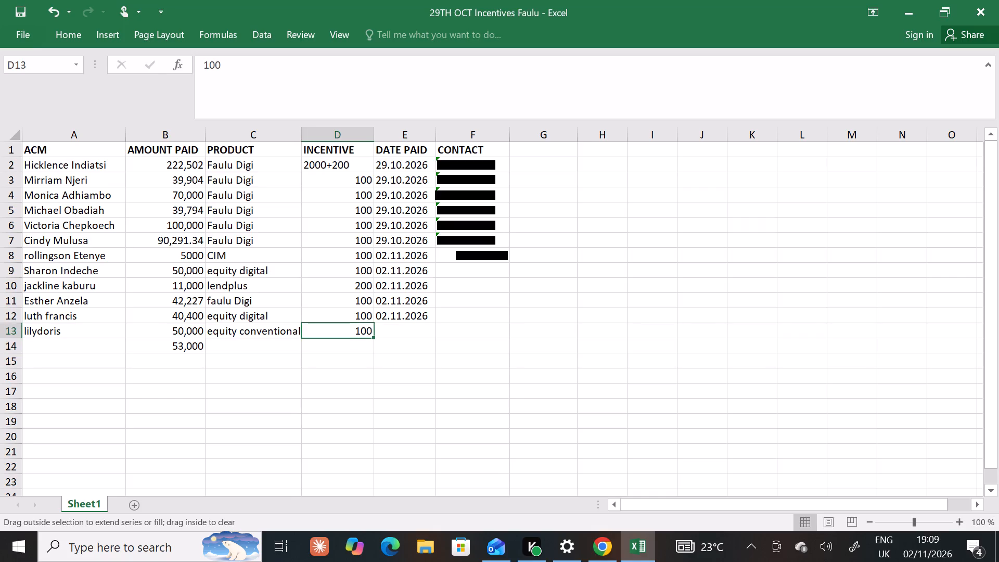
{"action": "double_click", "coordinate": [374, 339]}
{"action": "left_click", "coordinate": [234, 348]}
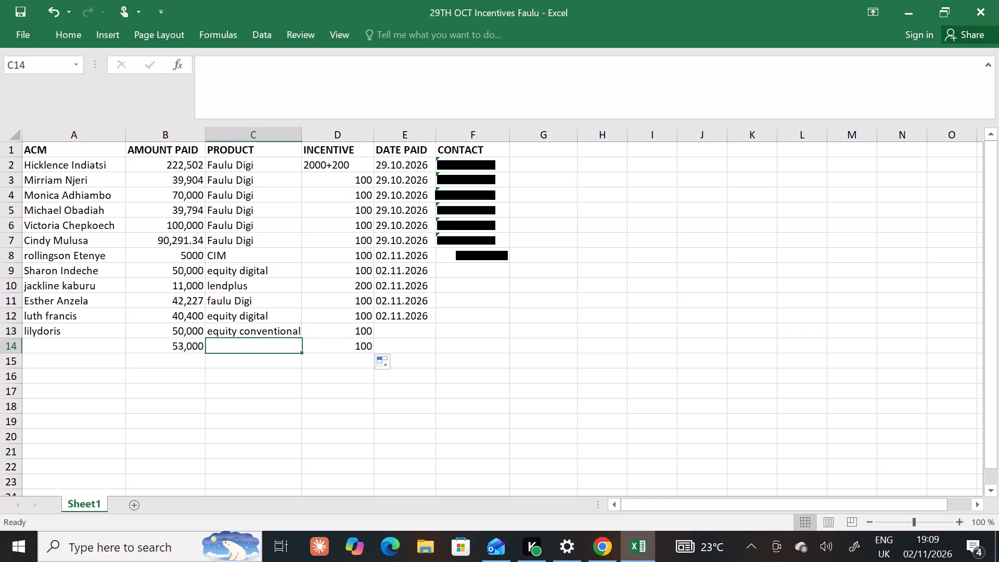
{"action": "left_click", "coordinate": [260, 333]}
{"action": "double_click", "coordinate": [299, 337]}
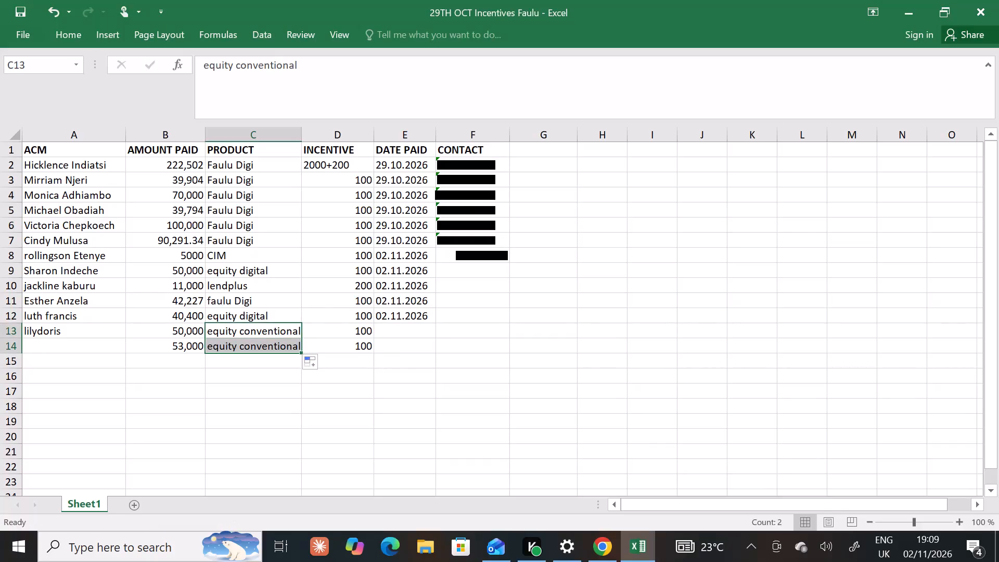
Enter a ditto mark (") as the ACM name in row 14.
{"action": "left_click", "coordinate": [99, 349]}
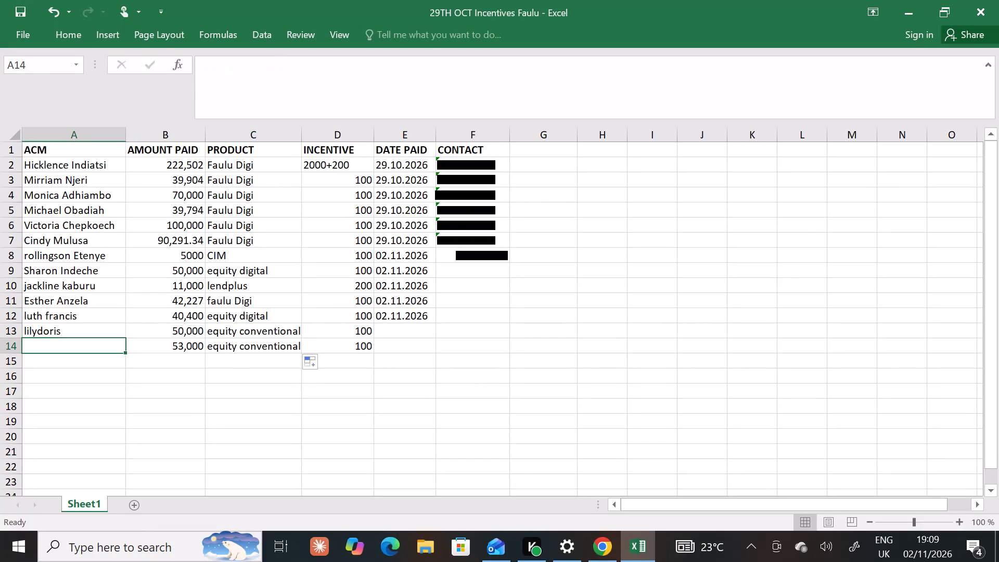
{"action": "key", "text": "shift+quotedbl"}
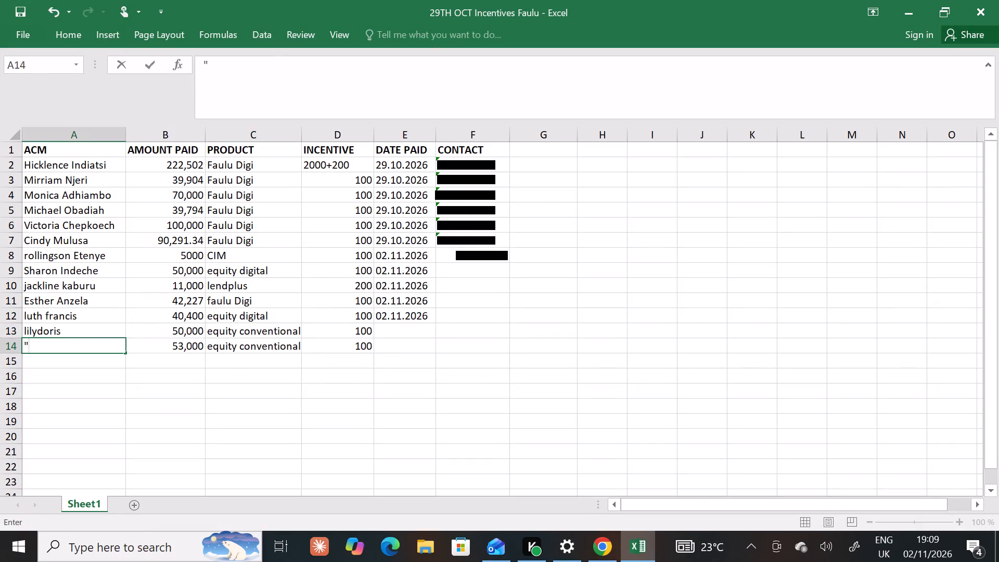
Start a new record in row 15 with the next ACM's full name and an amount paid of 55,000.
{"action": "left_click", "coordinate": [94, 363]}
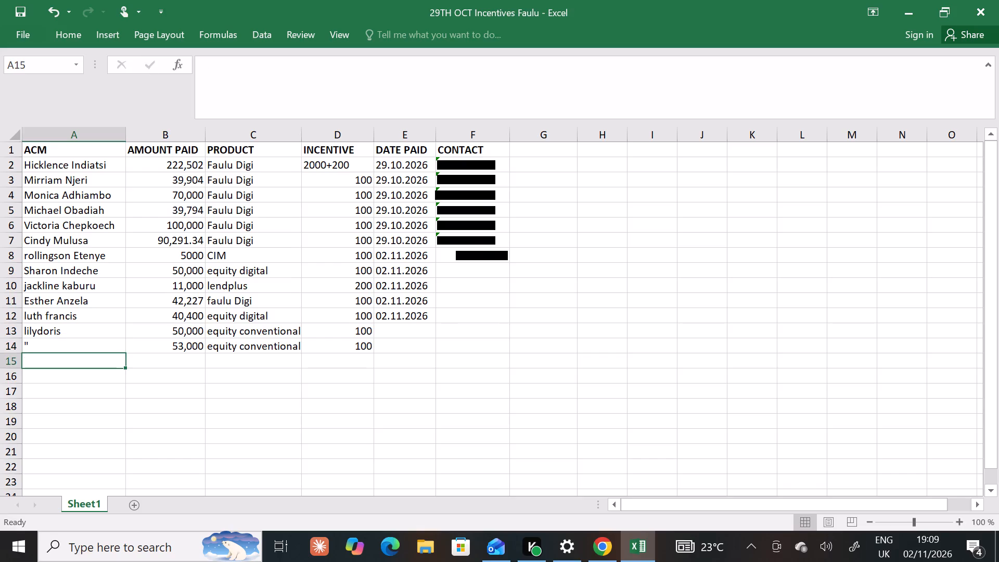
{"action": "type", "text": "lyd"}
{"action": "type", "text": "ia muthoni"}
{"action": "left_click", "coordinate": [132, 363]}
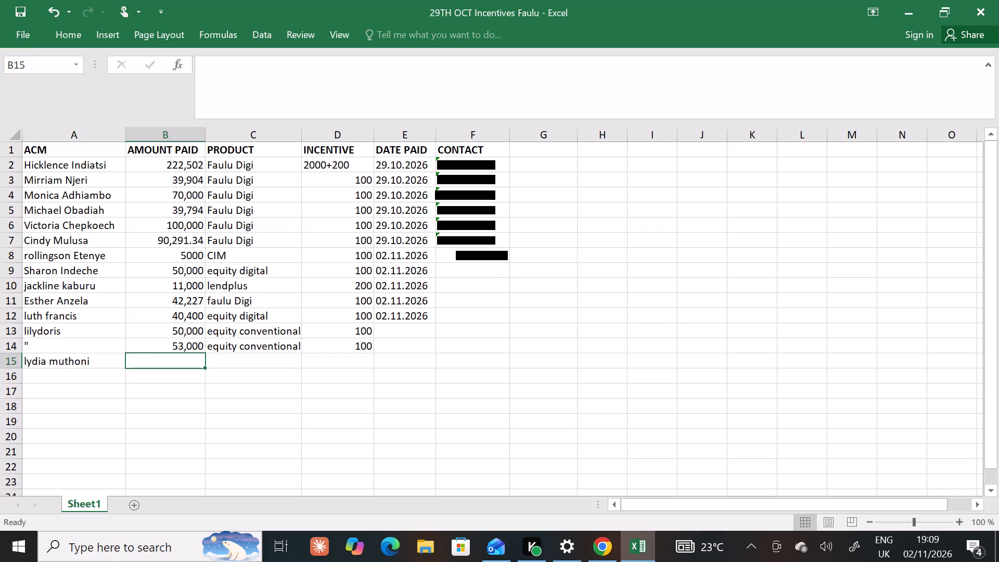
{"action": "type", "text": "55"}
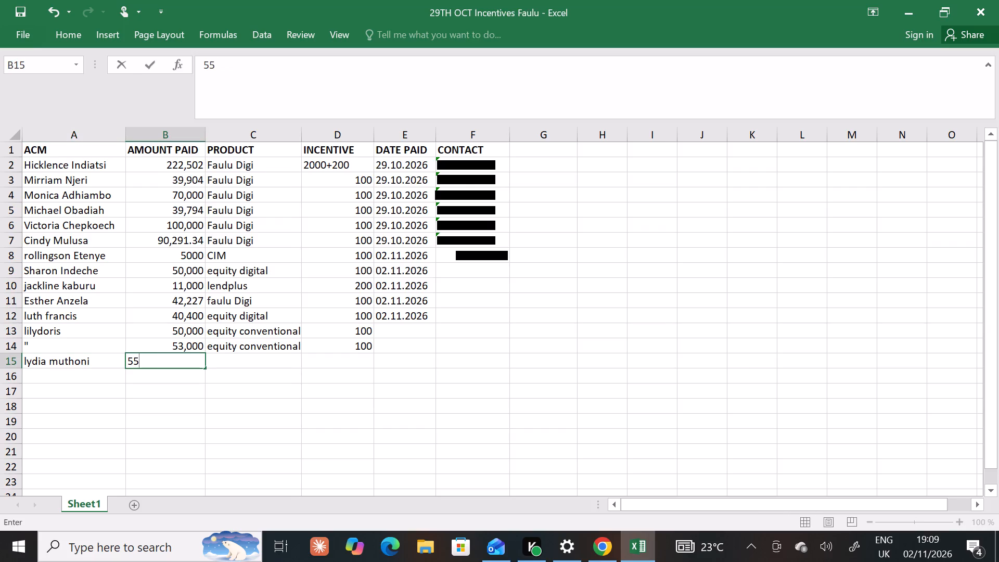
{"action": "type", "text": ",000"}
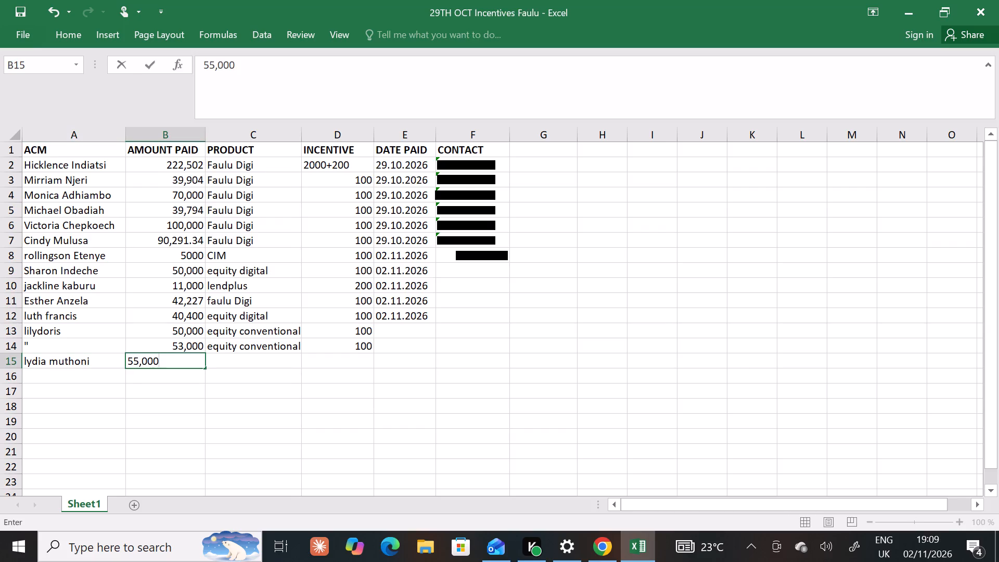
Enter further amounts paid of 43,000 in row 16 and 52,000 in row 17.
{"action": "left_click", "coordinate": [134, 370]}
{"action": "left_click", "coordinate": [138, 375]}
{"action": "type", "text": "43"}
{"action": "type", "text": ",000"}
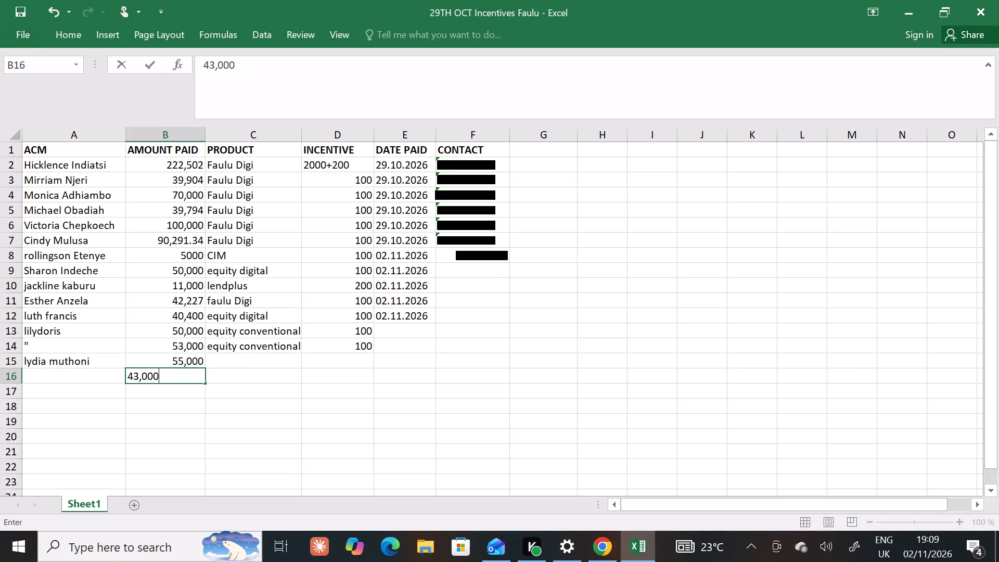
{"action": "left_click", "coordinate": [176, 392]}
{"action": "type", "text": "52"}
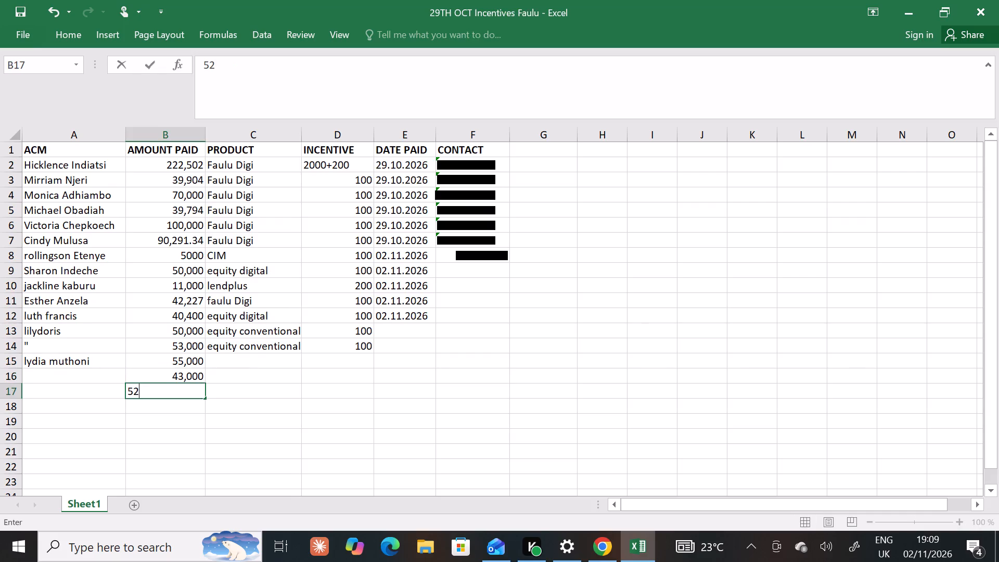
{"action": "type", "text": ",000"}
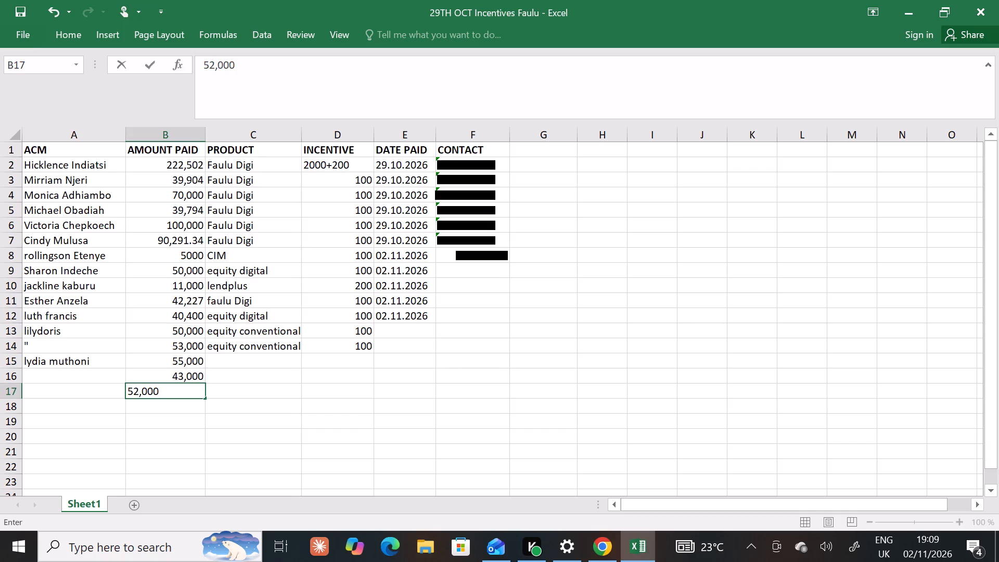
Fill the product equity conventional from row 14 down through row 17.
{"action": "left_click", "coordinate": [261, 364]}
{"action": "left_click", "coordinate": [300, 342]}
{"action": "double_click", "coordinate": [301, 354]}
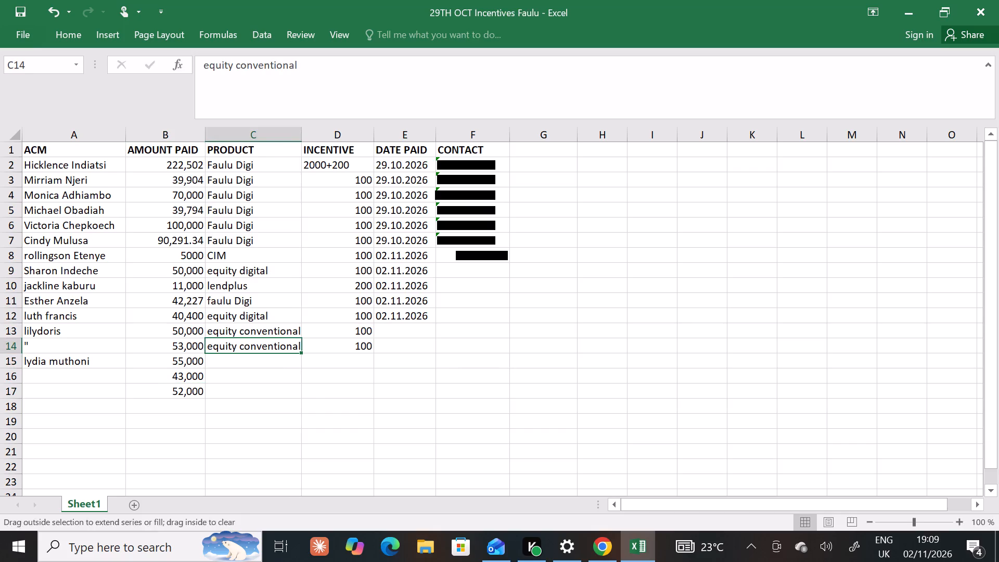
Enter an incentive of 100 in row 15 and fill it down through row 17.
{"action": "left_click", "coordinate": [361, 359]}
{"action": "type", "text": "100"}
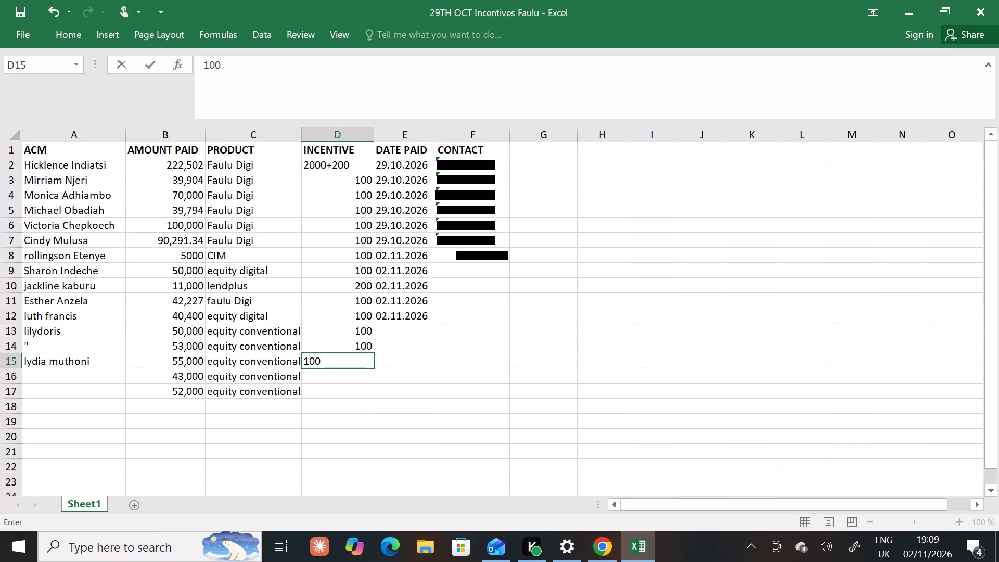
{"action": "double_click", "coordinate": [370, 366]}
{"action": "double_click", "coordinate": [373, 367]}
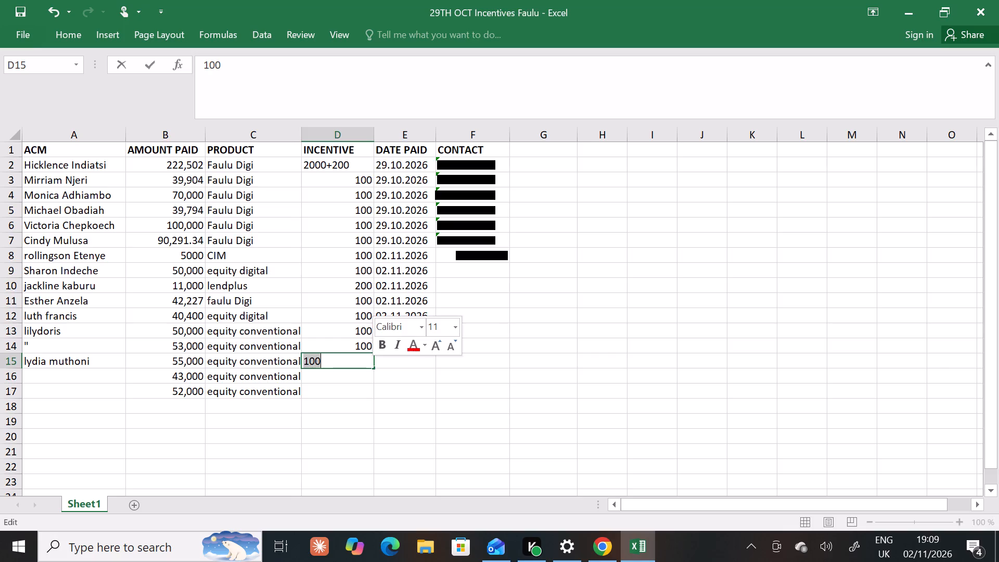
{"action": "double_click", "coordinate": [372, 368]}
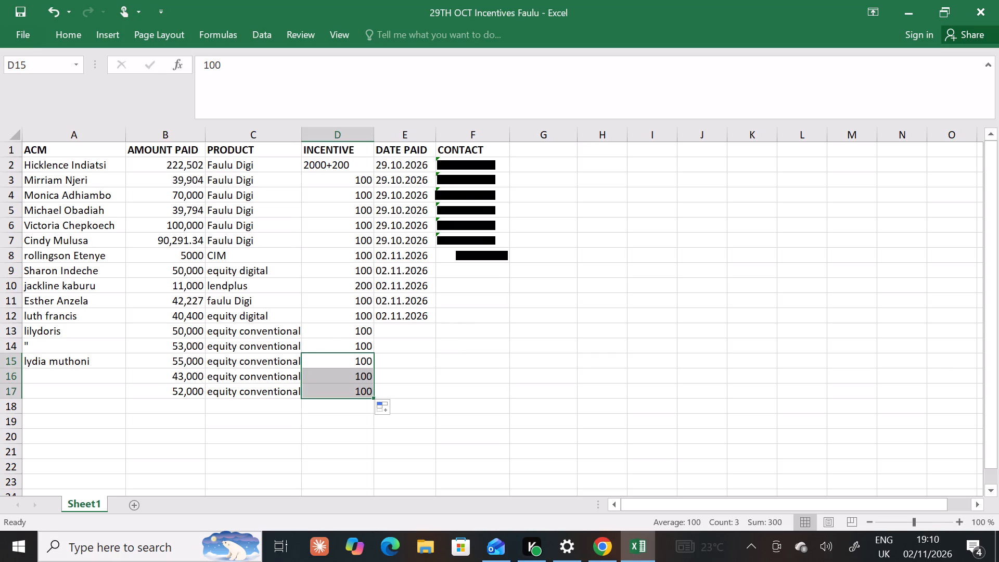
Enter ditto marks (") as the ACM name in rows 16 and 17.
{"action": "left_click", "coordinate": [92, 376]}
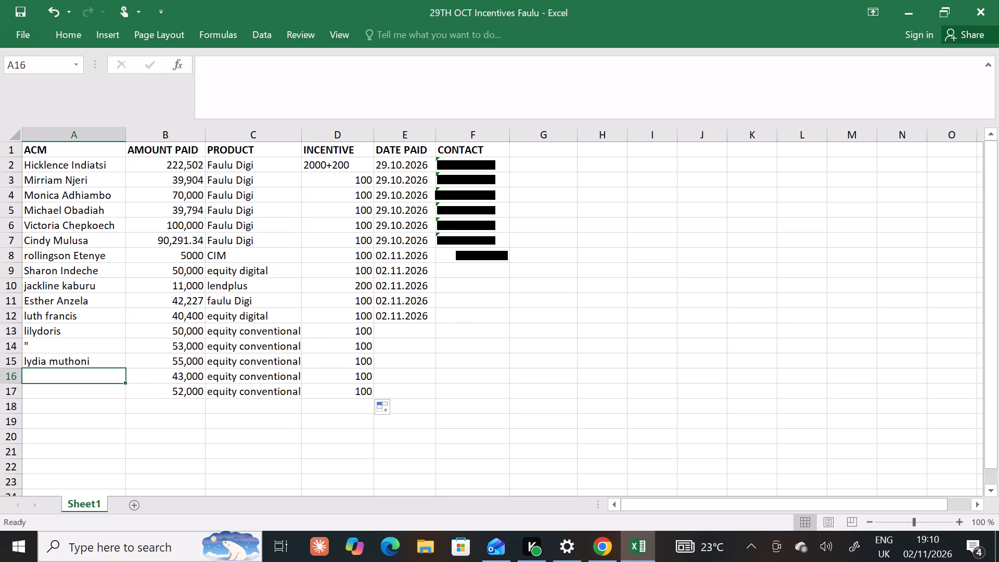
{"action": "key", "text": "shift+quotedbl"}
{"action": "key", "text": "Down"}
{"action": "key", "text": "shift+quotedbl"}
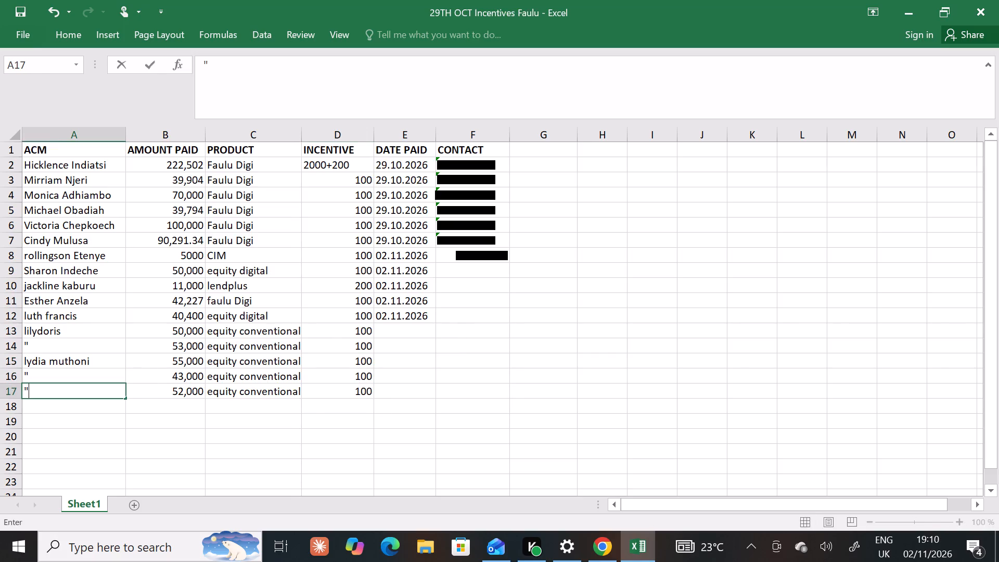
{"action": "key", "text": "Down"}
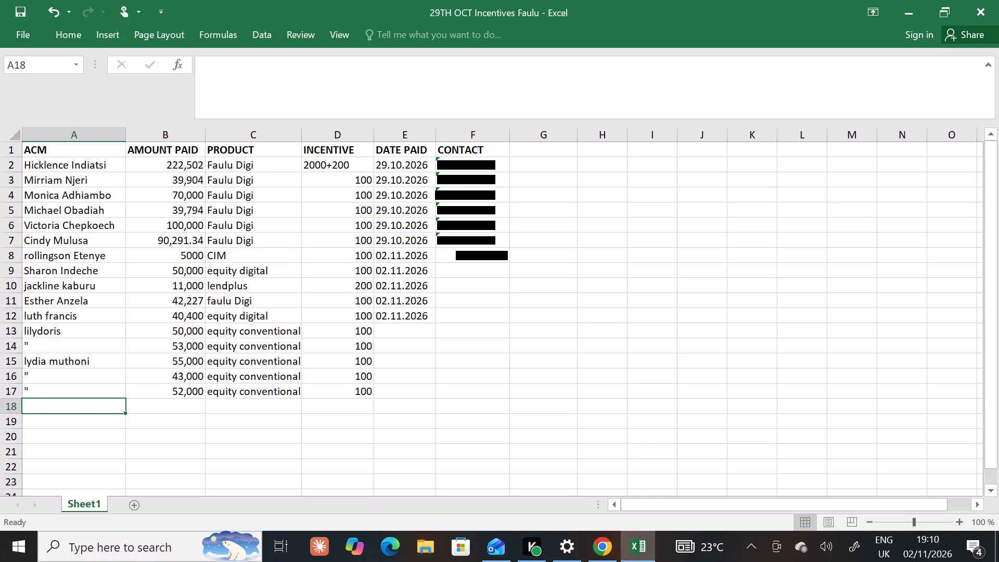
Start a new record in row 18 with the next ACM's full name and an amount paid of 39992.
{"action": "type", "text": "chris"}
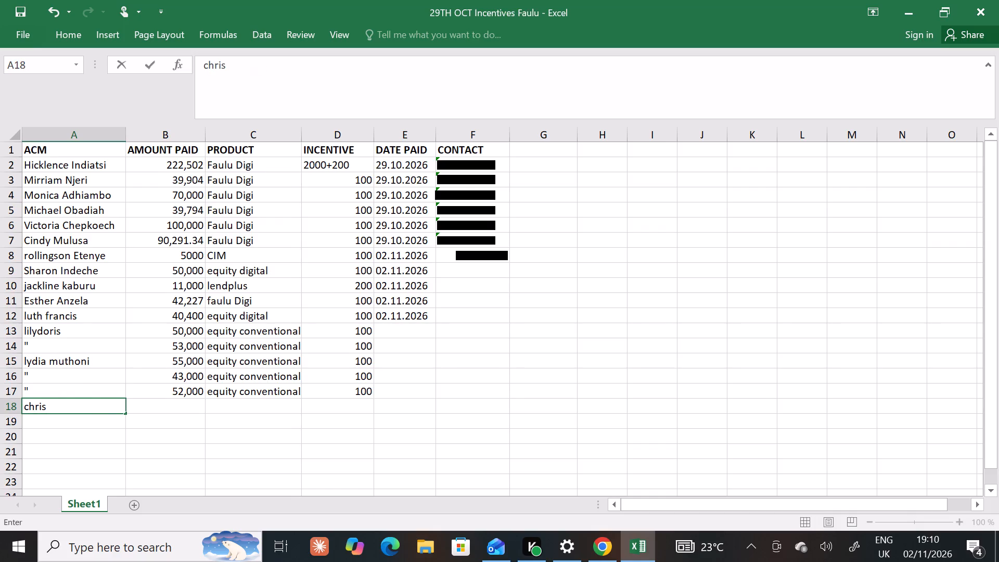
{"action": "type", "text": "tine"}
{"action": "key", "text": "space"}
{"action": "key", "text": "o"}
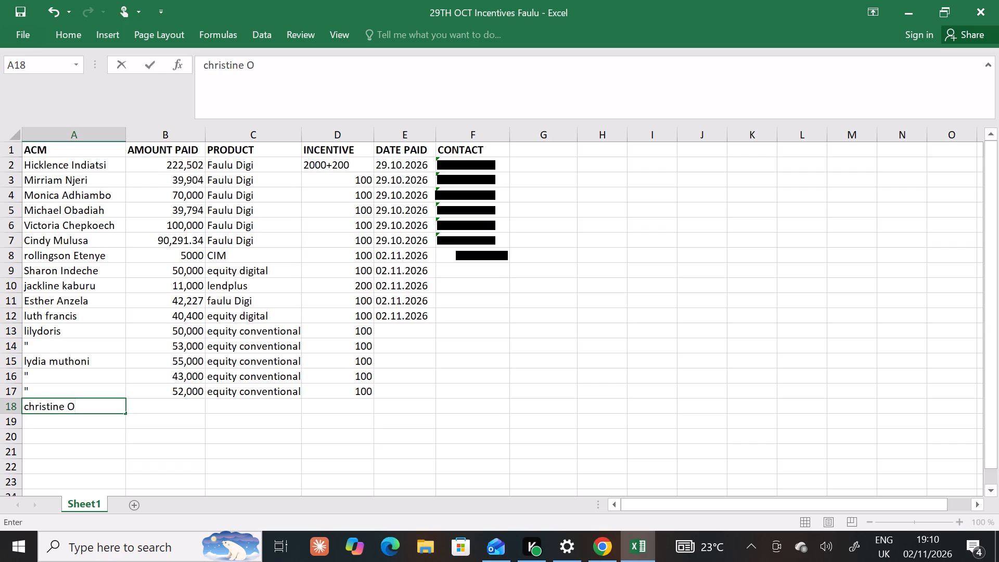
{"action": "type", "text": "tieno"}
{"action": "left_click", "coordinate": [189, 409]}
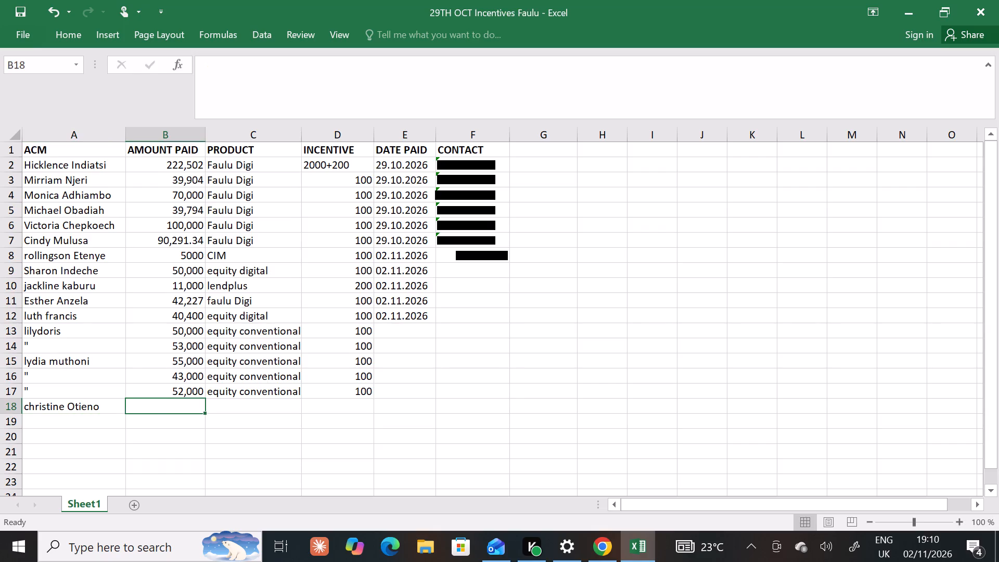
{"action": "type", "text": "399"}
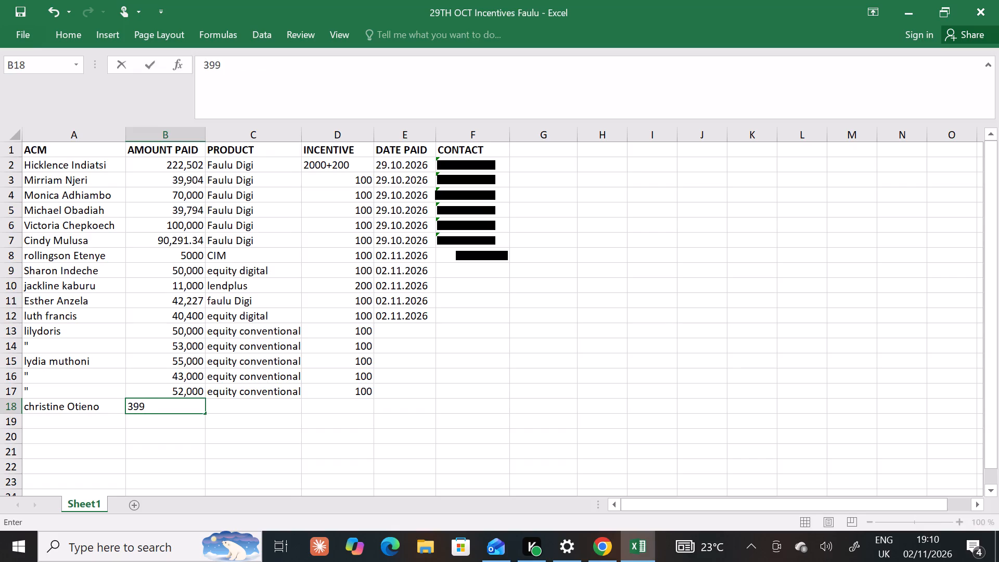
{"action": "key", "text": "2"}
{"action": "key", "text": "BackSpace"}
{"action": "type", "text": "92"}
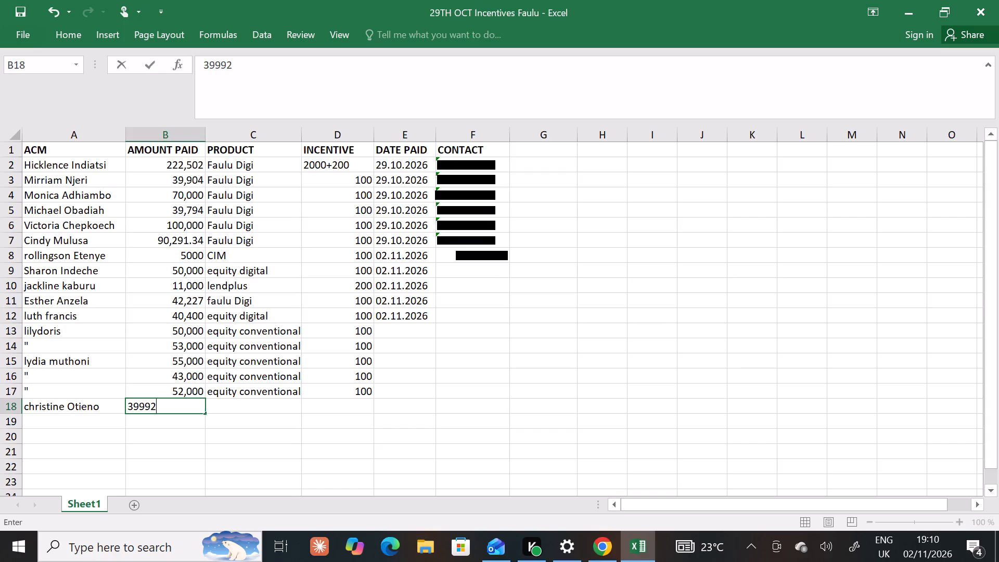
Complete row 18 with the product Faulu Digi and an incentive of 100.
{"action": "left_click", "coordinate": [264, 405]}
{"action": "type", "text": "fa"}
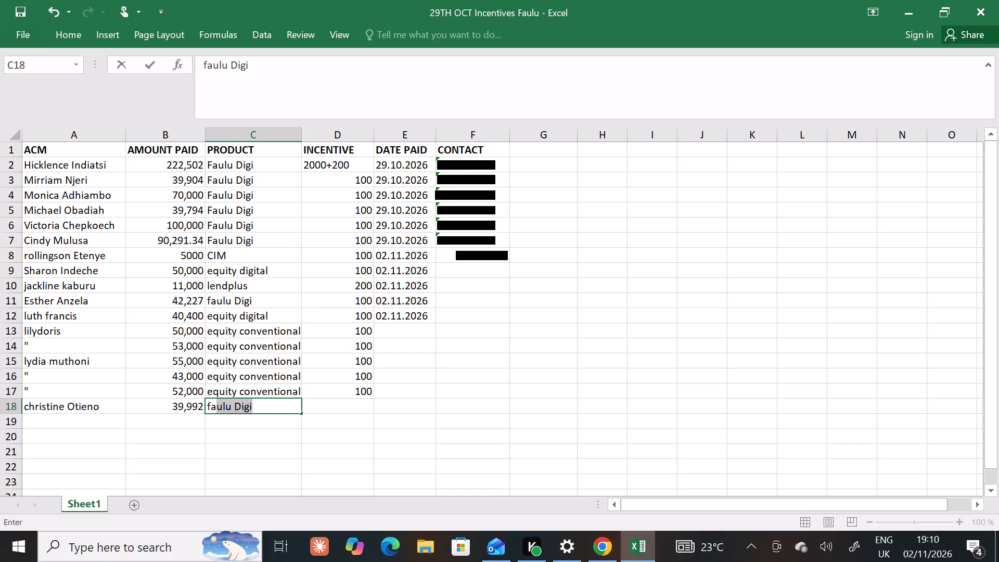
{"action": "left_click", "coordinate": [365, 405]}
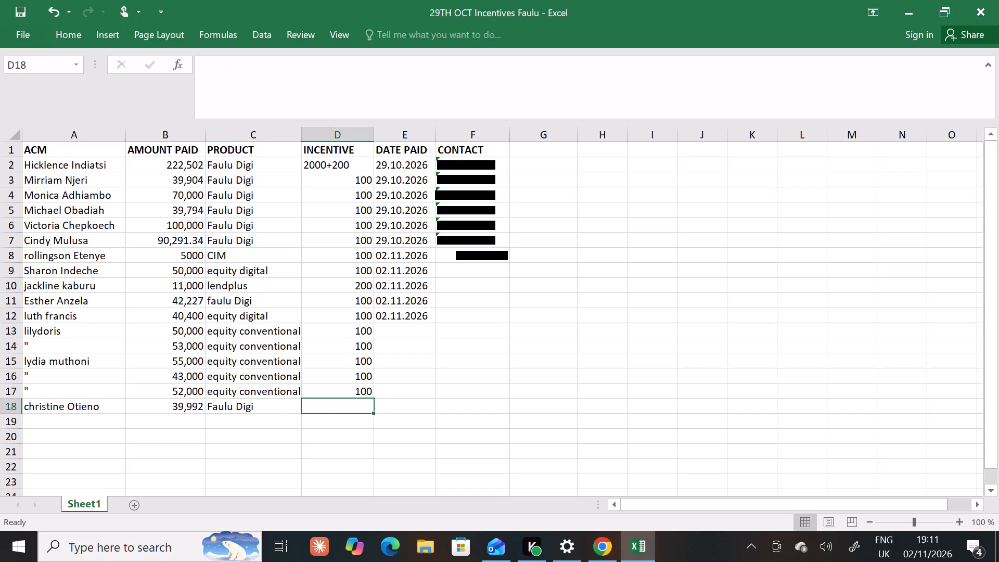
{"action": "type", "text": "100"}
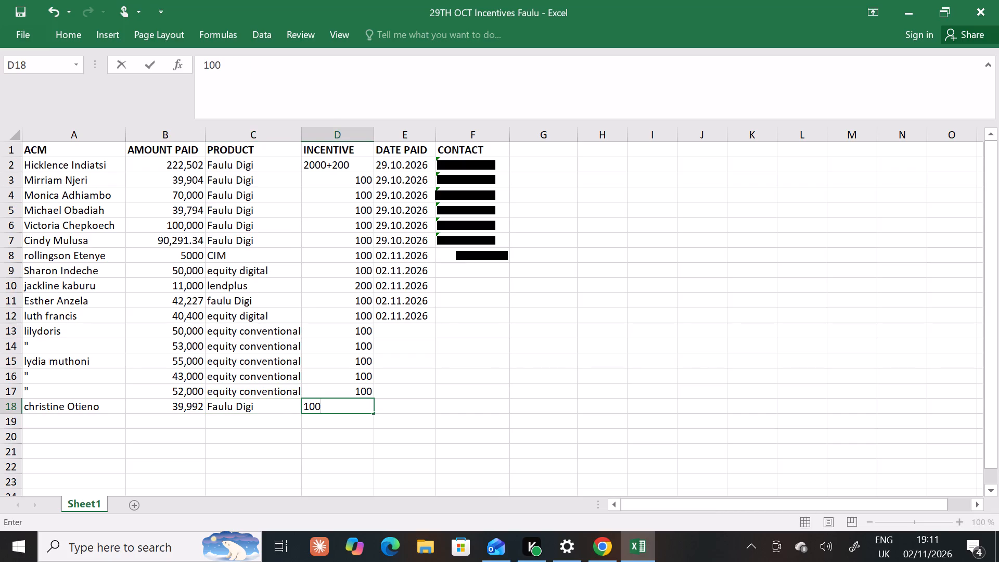
Enter the dates paid 29.11.2026 in row 13 and 30.11.2026 in row 14.
{"action": "left_click", "coordinate": [414, 333]}
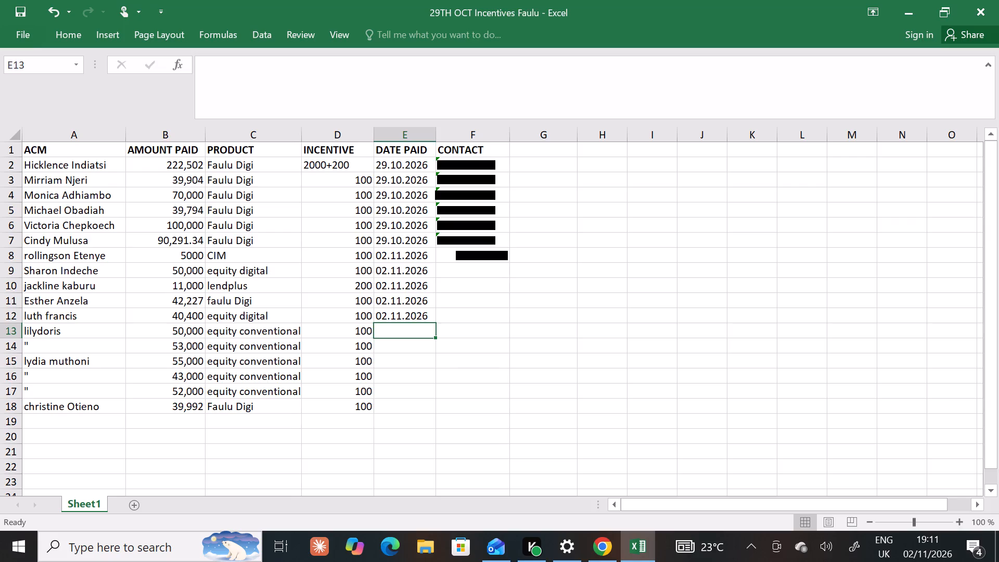
{"action": "left_click", "coordinate": [487, 405]}
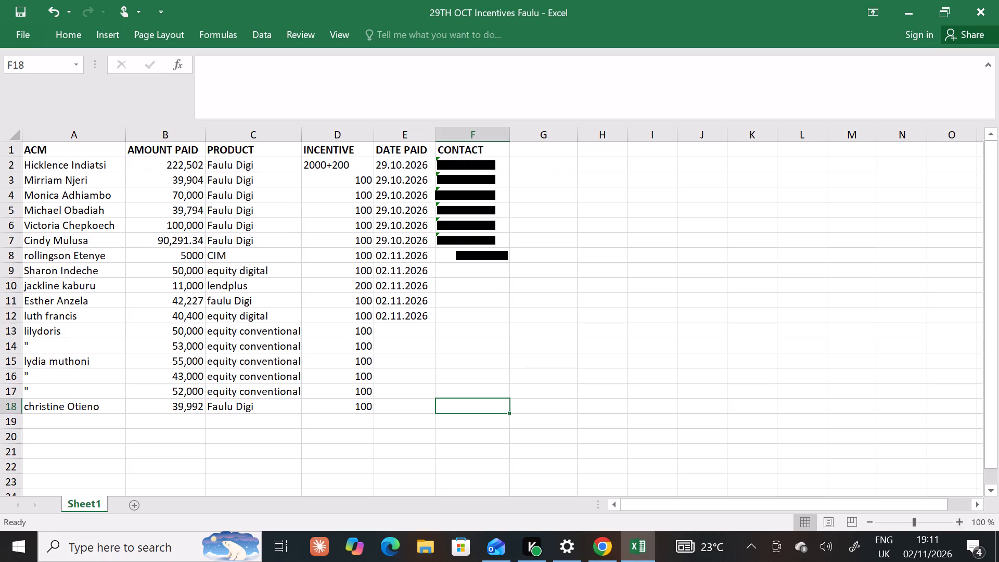
{"action": "left_click", "coordinate": [405, 332]}
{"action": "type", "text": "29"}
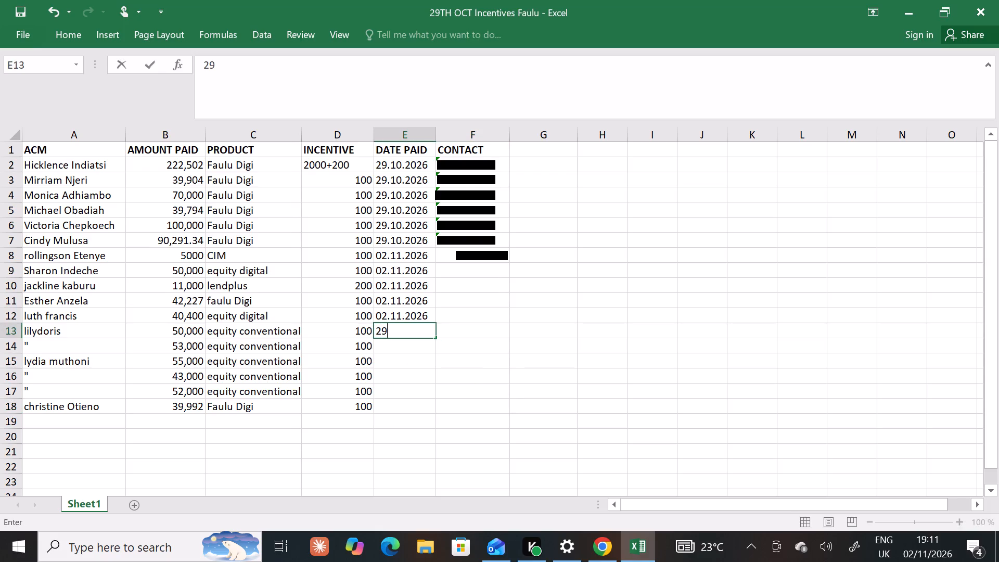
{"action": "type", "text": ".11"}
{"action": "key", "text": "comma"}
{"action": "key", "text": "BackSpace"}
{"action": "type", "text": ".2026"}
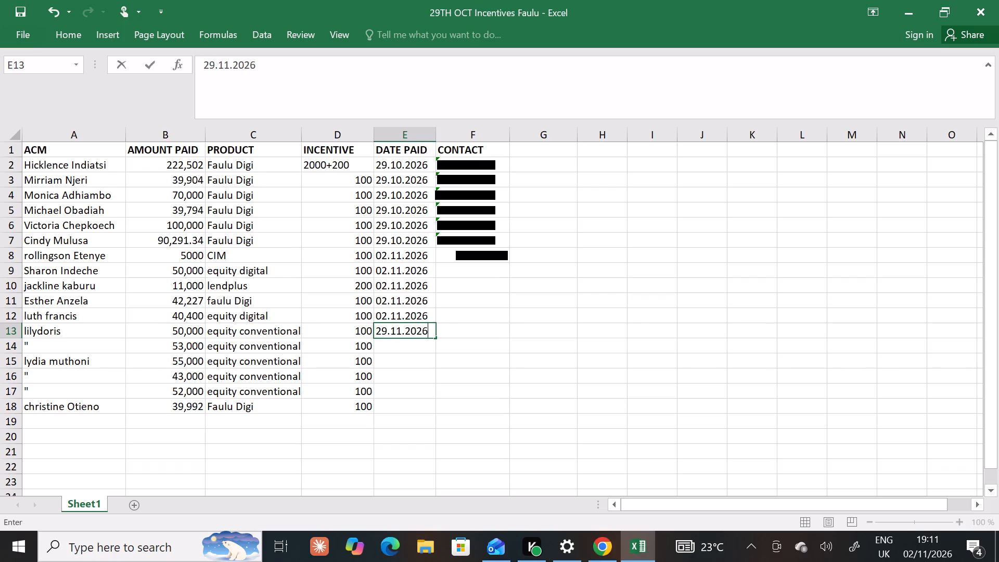
{"action": "left_click", "coordinate": [413, 352]}
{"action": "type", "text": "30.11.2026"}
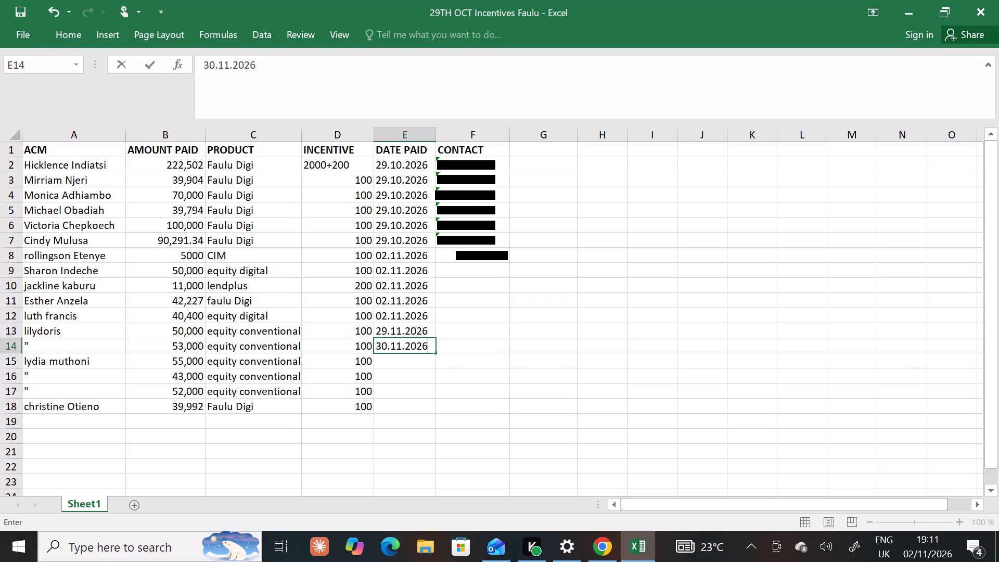
Fill the date paid from row 14 down through row 18.
{"action": "left_click", "coordinate": [438, 354]}
{"action": "double_click", "coordinate": [434, 353]}
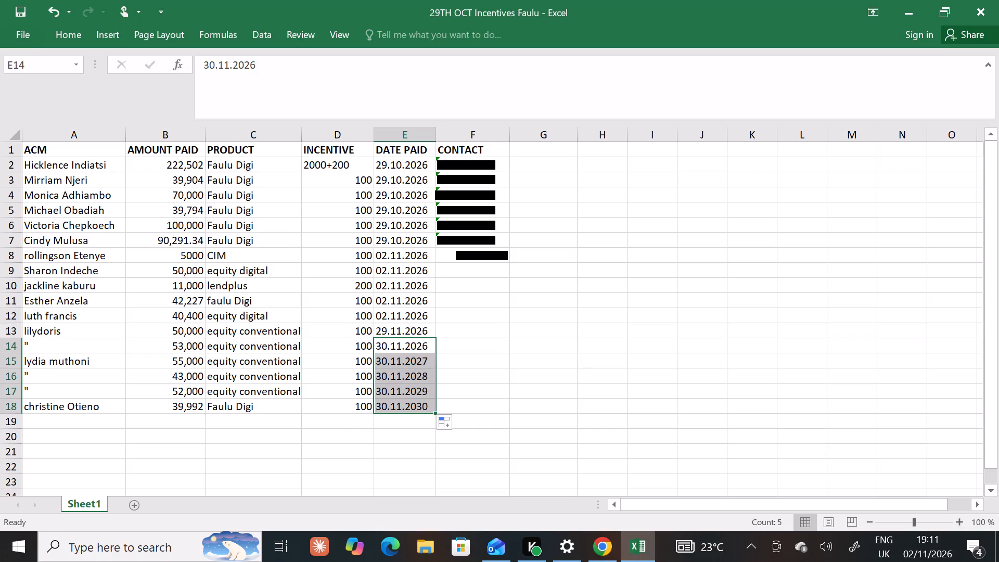
{"action": "left_click", "coordinate": [464, 365]}
Correct the year in the dates paid of rows 15, 16 and 17 so each reads 30.11.2026.
{"action": "left_click", "coordinate": [413, 358]}
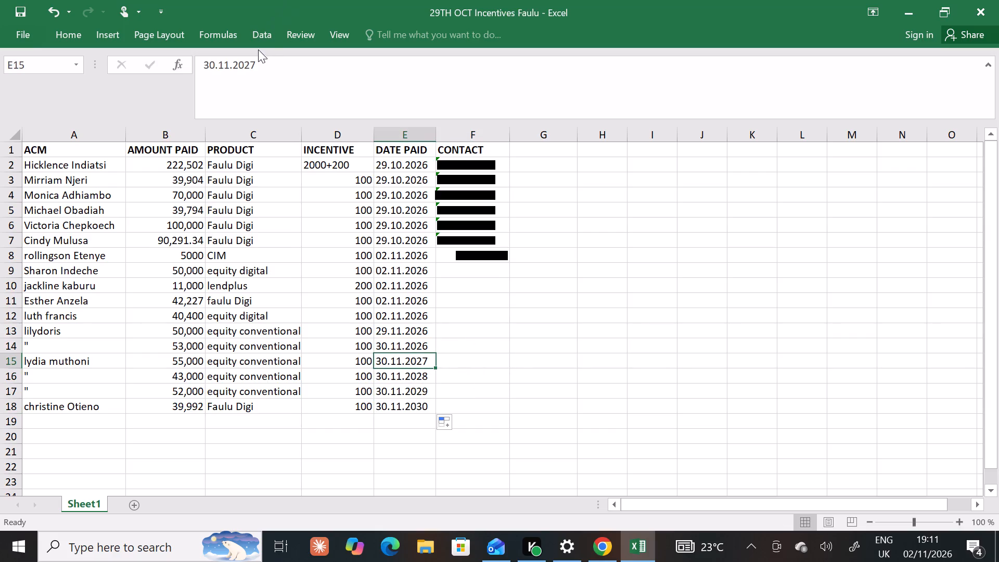
{"action": "left_click", "coordinate": [258, 68]}
{"action": "key", "text": "BackSpace"}
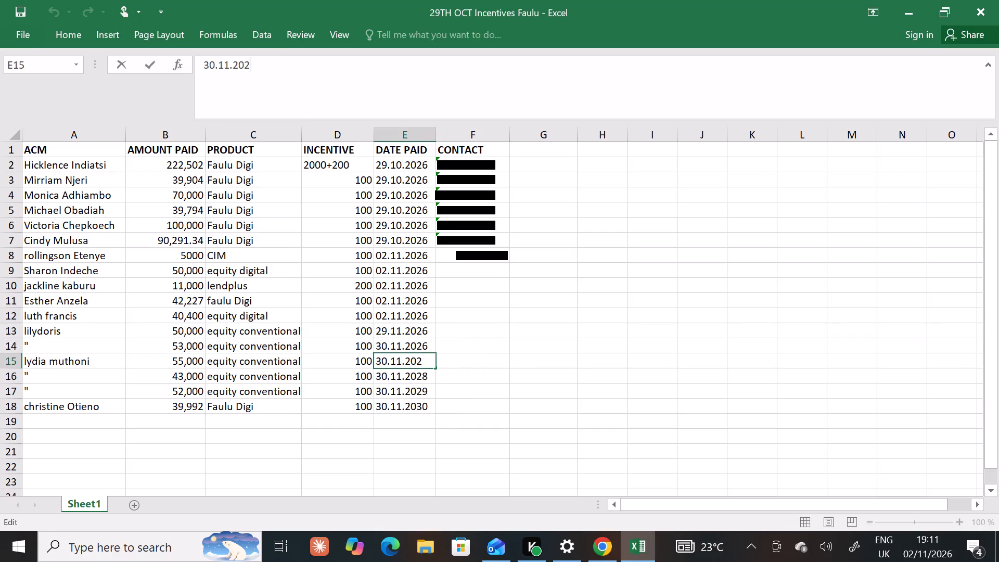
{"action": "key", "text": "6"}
{"action": "left_click", "coordinate": [421, 375]}
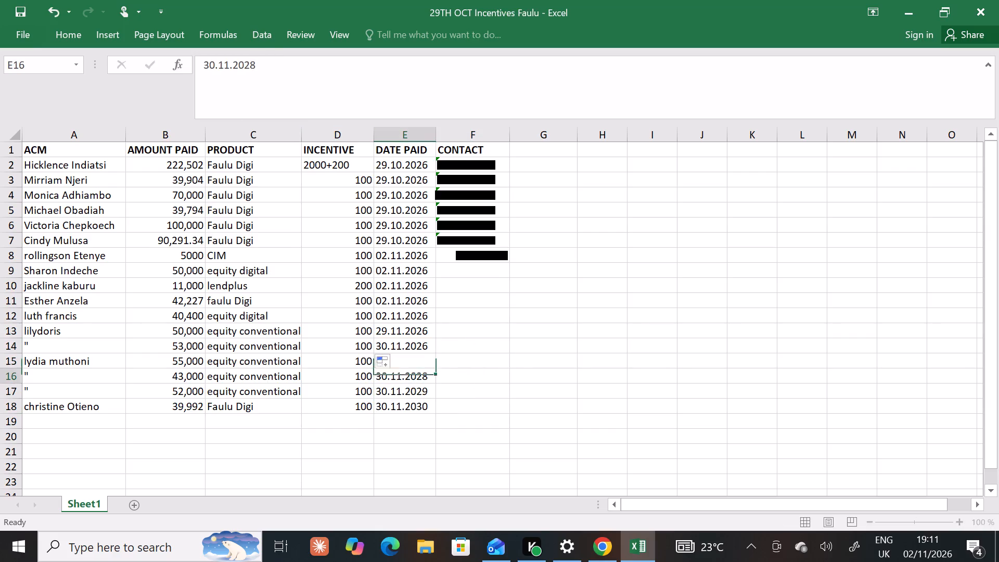
{"action": "left_click", "coordinate": [256, 64]}
{"action": "key", "text": "BackSpace"}
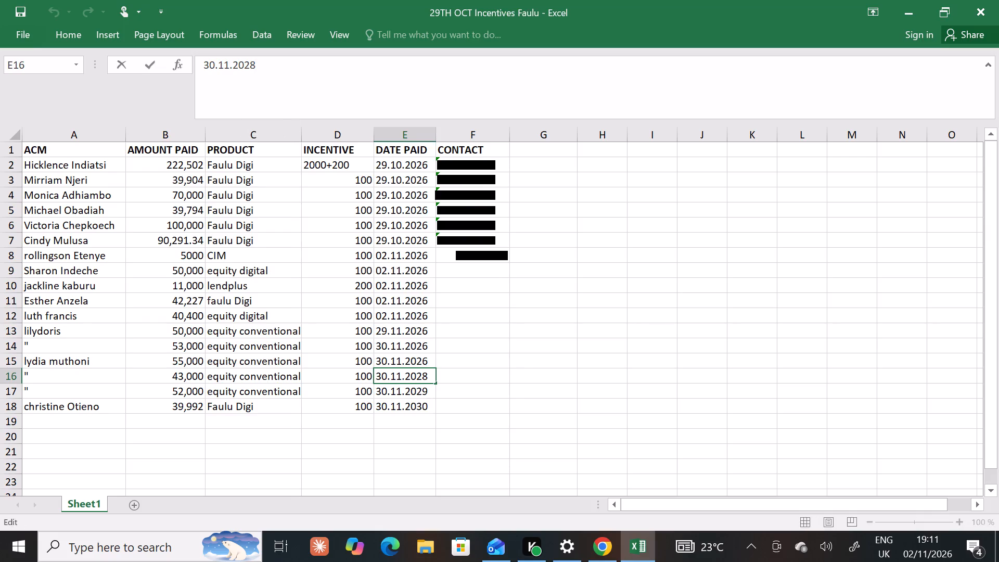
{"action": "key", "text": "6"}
{"action": "left_click", "coordinate": [417, 393]}
{"action": "left_click", "coordinate": [262, 68]}
{"action": "key", "text": "BackSpace"}
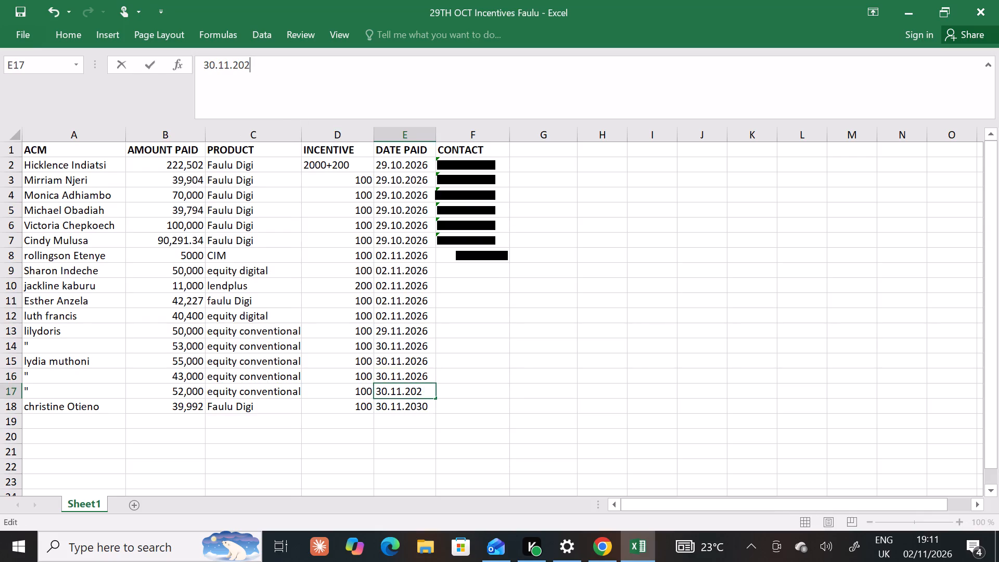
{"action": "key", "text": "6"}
Correct the year in row 18's date paid so it reads 30.11.2026.
{"action": "left_click", "coordinate": [415, 405]}
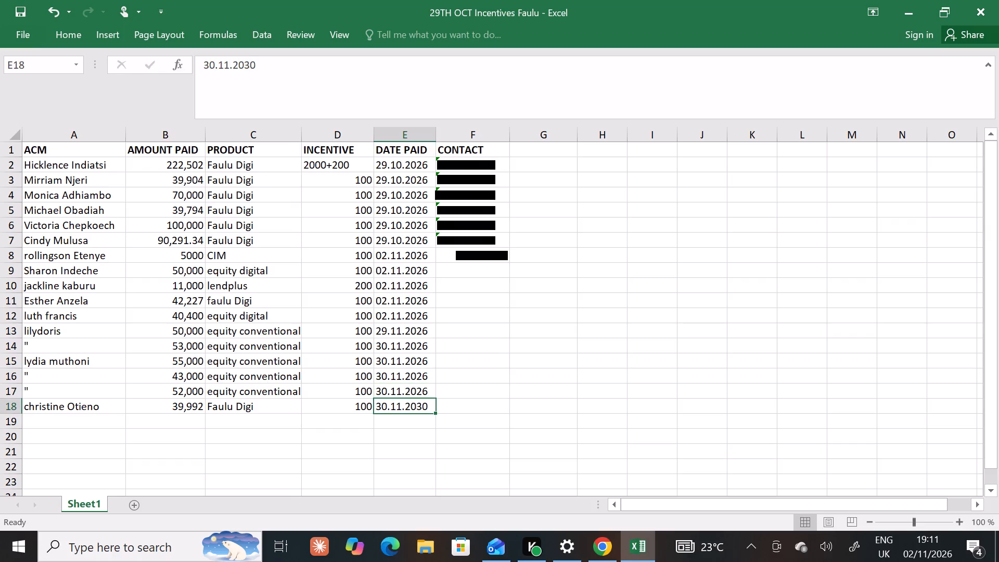
{"action": "left_click", "coordinate": [261, 65]}
{"action": "key", "text": "BackSpace"}
{"action": "key", "text": "BackSpace"}
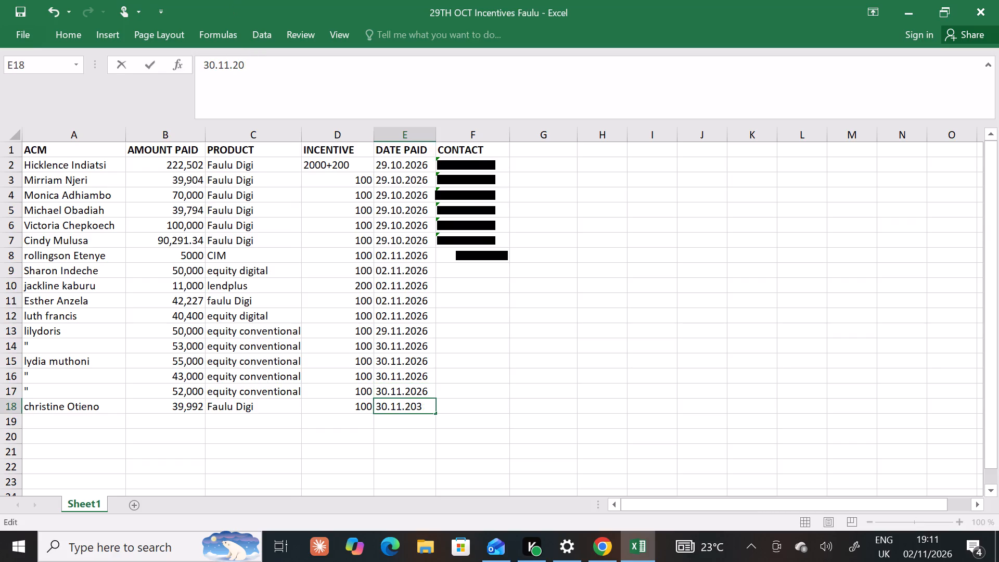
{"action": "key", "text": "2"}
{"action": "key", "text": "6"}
Start a new record in row 19 with the next ACM's name and an amount paid of 90,000.
{"action": "left_click", "coordinate": [66, 423]}
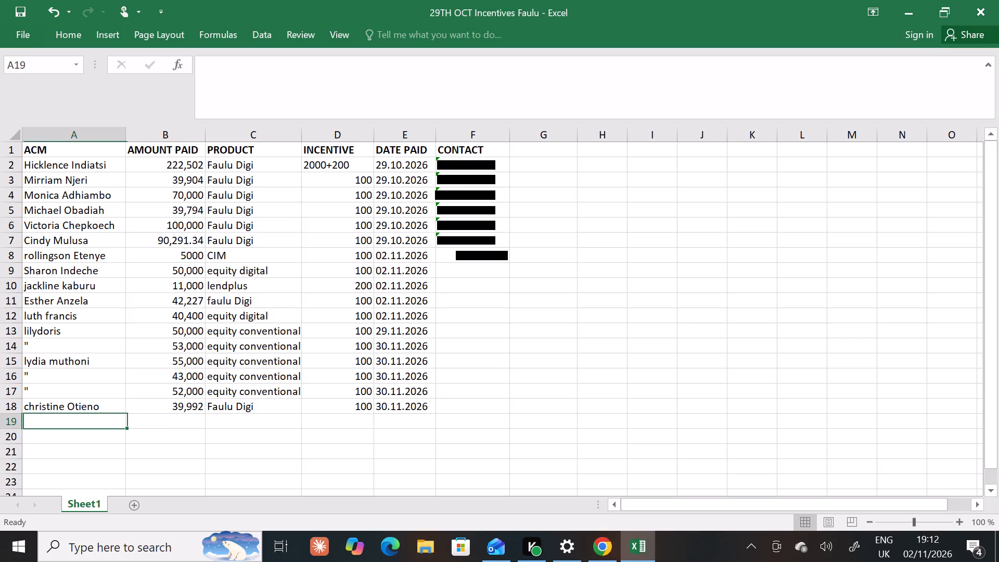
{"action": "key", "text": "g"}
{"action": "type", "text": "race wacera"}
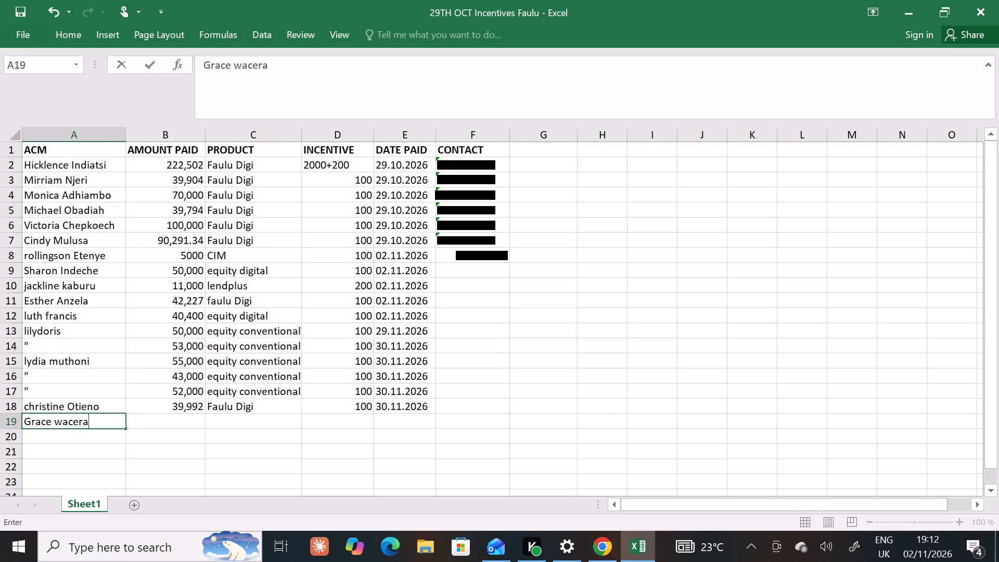
{"action": "left_click", "coordinate": [177, 427]}
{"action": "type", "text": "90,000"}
Complete row 19 with the product cooperstive and an incentive of 100.
{"action": "left_click", "coordinate": [237, 427]}
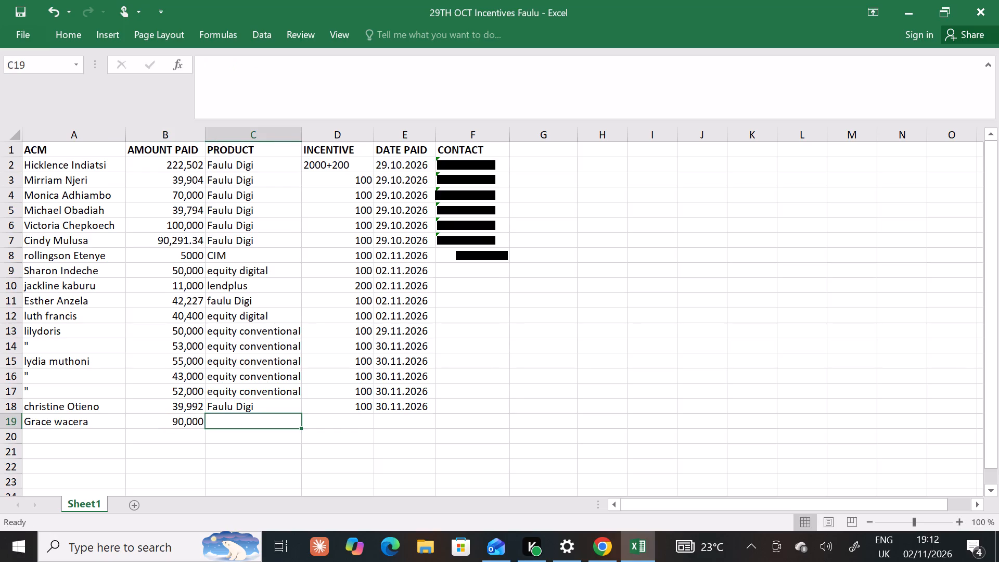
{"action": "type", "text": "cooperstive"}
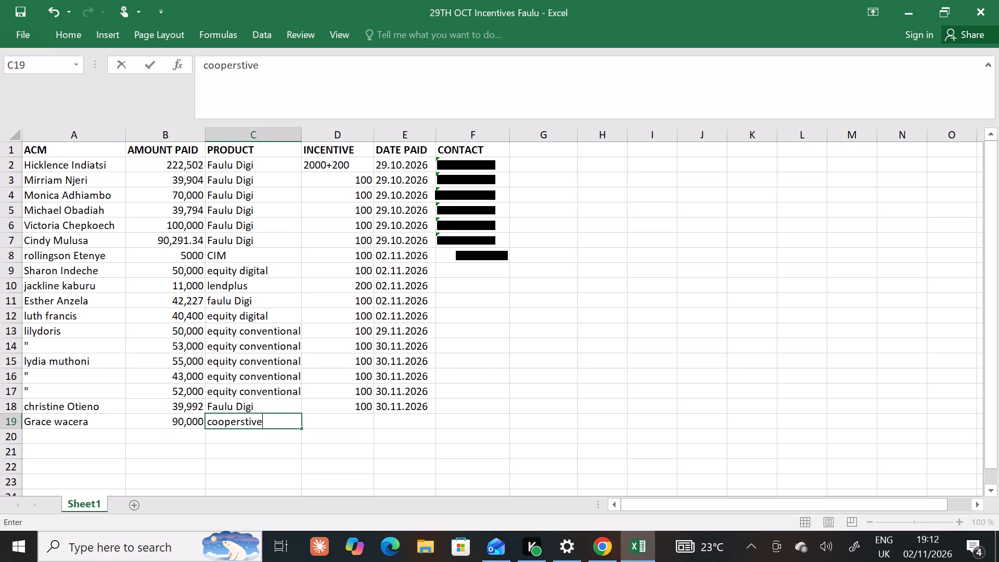
{"action": "left_click", "coordinate": [358, 426]}
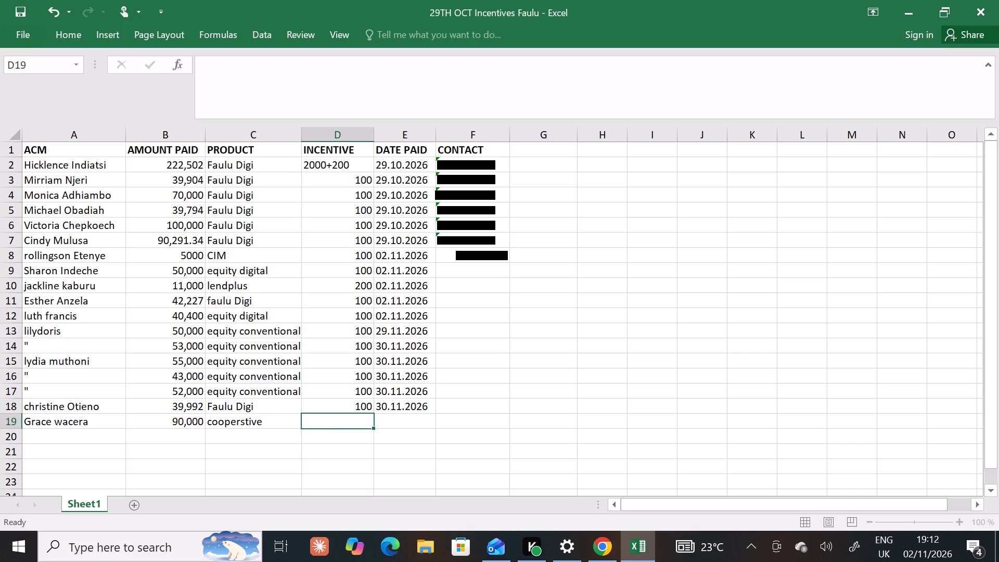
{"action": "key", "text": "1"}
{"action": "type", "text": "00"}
Enter the date paid 02.11.2026 in row 19, using dots as separators.
{"action": "left_click", "coordinate": [411, 424]}
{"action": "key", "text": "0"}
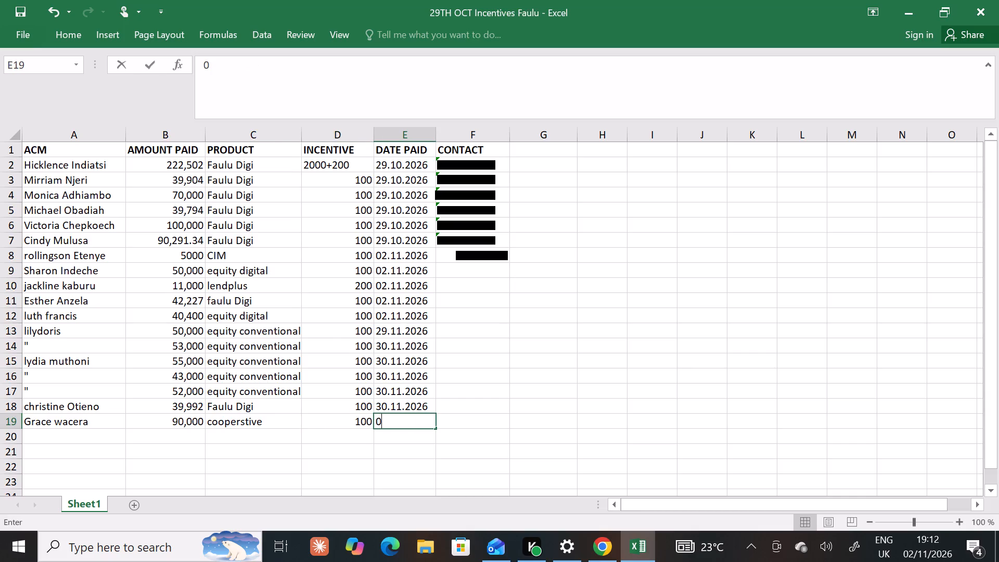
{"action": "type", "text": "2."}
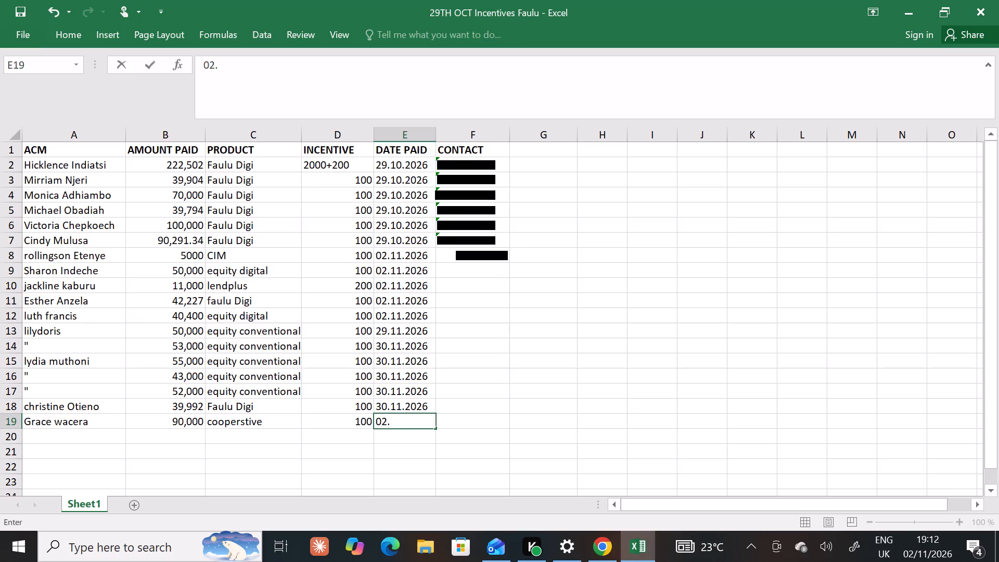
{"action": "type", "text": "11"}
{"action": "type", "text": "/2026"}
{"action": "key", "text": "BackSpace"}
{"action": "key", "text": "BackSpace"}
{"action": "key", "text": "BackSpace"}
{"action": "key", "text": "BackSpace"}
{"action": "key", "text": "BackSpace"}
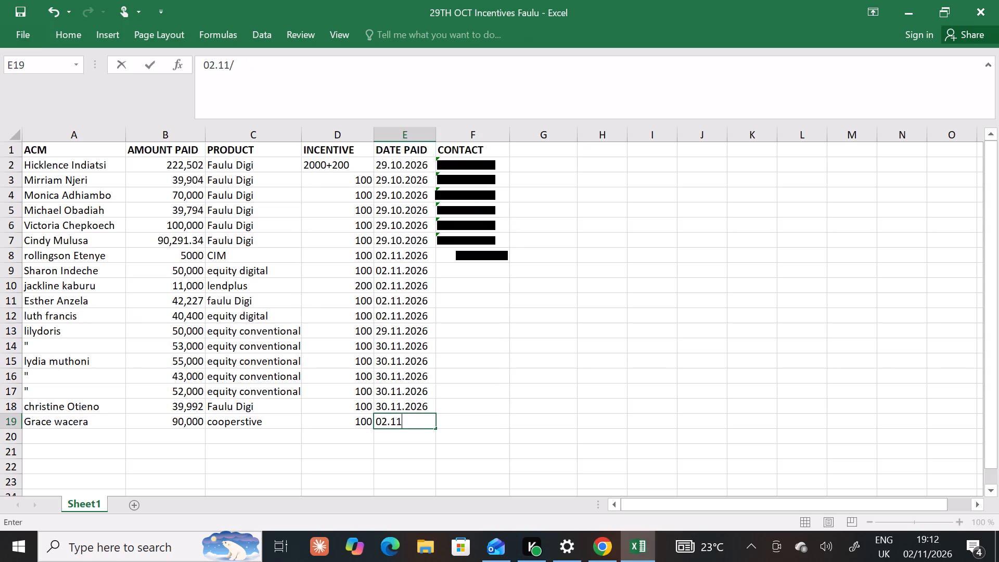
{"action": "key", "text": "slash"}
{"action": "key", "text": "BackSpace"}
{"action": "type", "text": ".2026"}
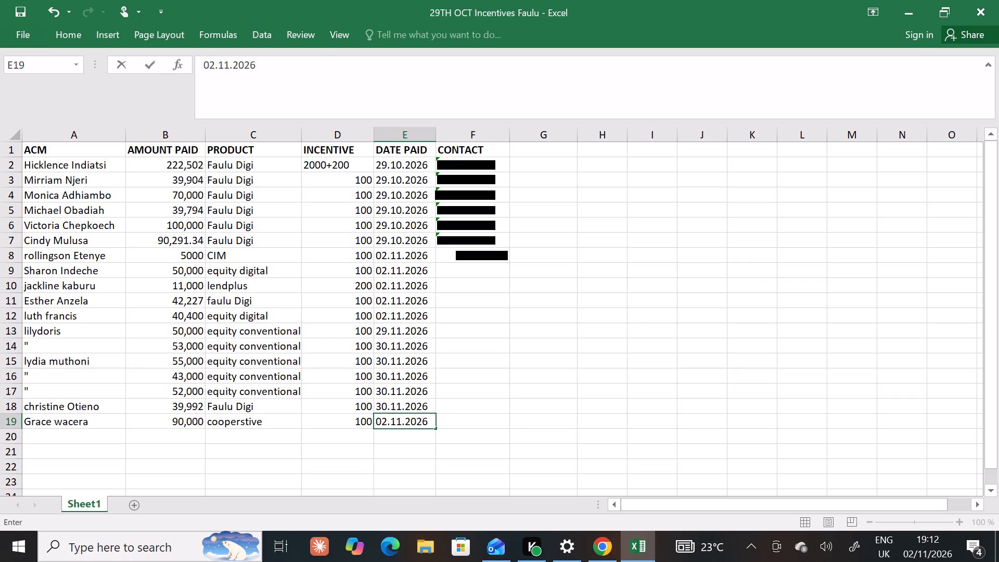
{"action": "left_click", "coordinate": [451, 423]}
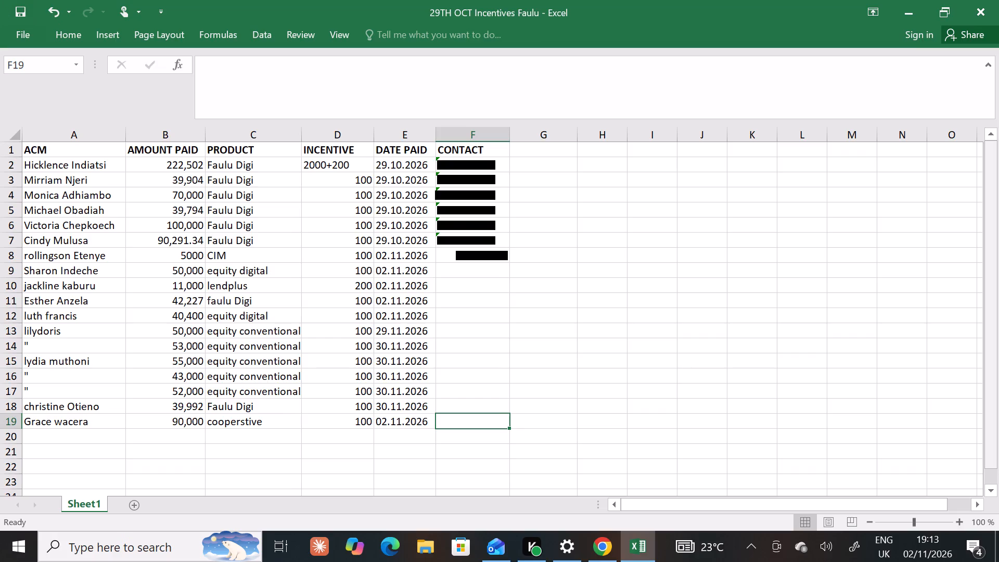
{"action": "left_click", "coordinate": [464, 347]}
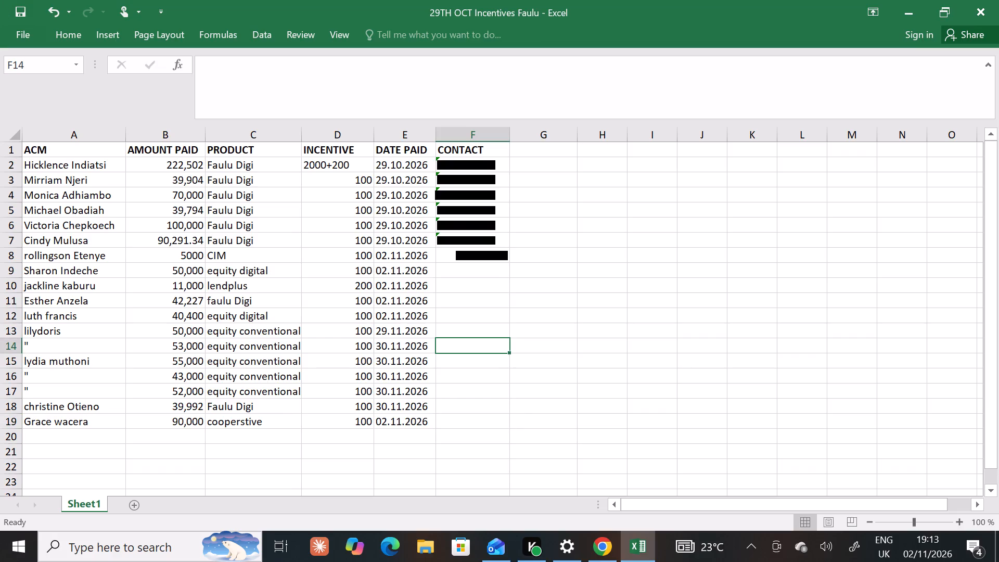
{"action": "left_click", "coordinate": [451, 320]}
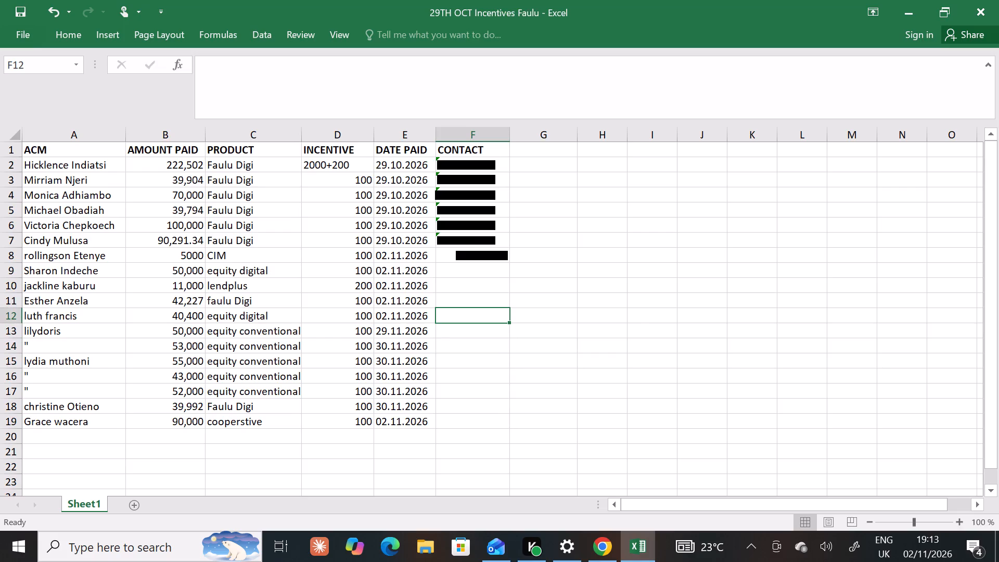
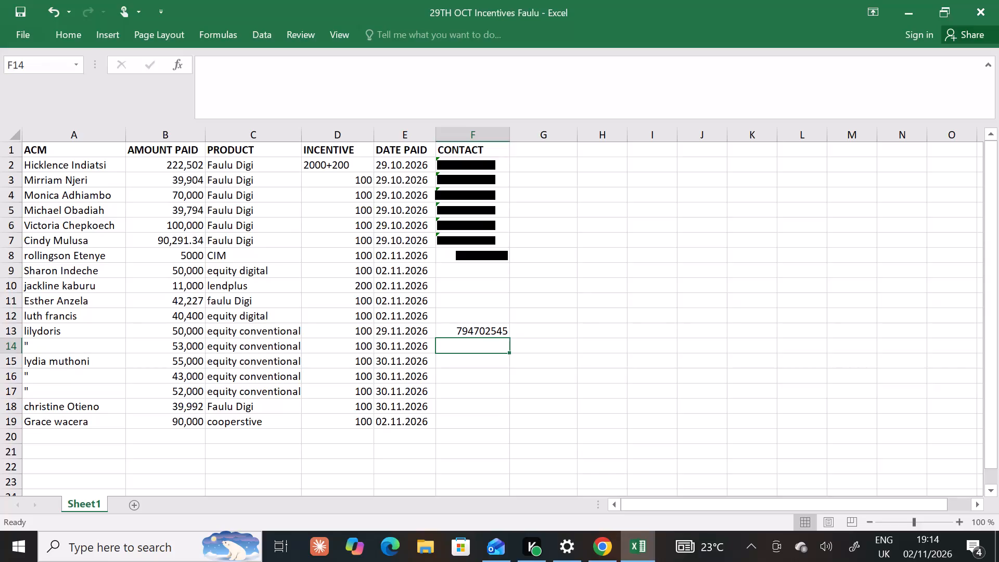
Select the empty contact cell in row 16, on the second of the three 30.11.2026 equity conventional payments.
{"action": "left_click", "coordinate": [453, 378]}
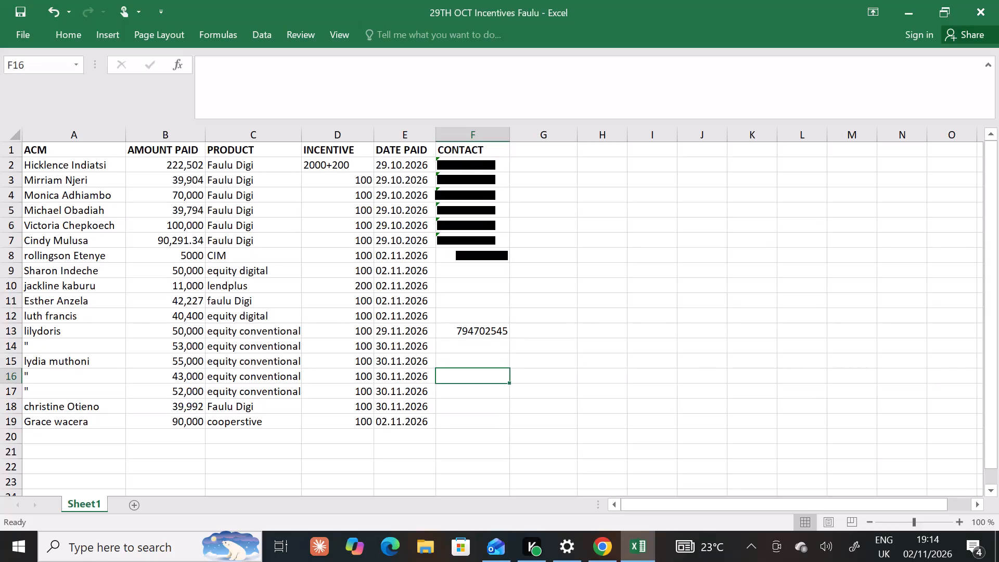
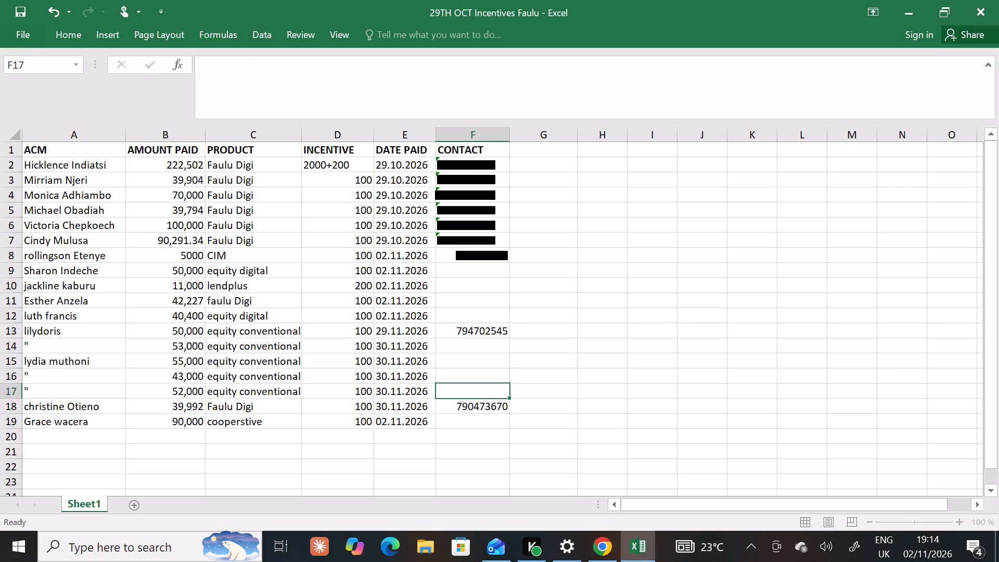
Select the empty contact cell in row 15, on the 55,000 equity conventional payment dated 30.11.2026.
{"action": "left_click", "coordinate": [460, 354]}
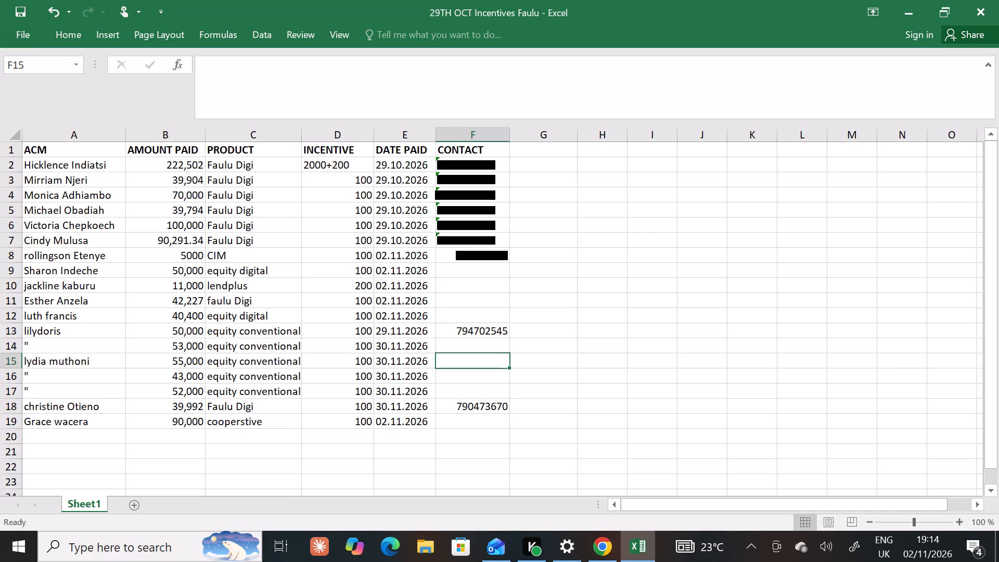
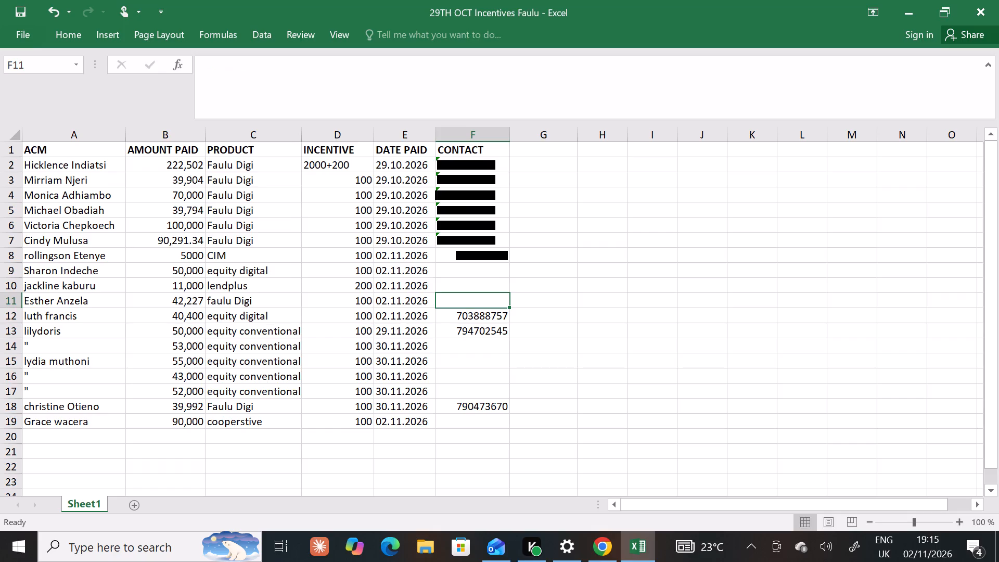
Select the empty contact cell in row 10, on the 11,000 lendplus payment dated 02.11.2026.
{"action": "left_click", "coordinate": [450, 286]}
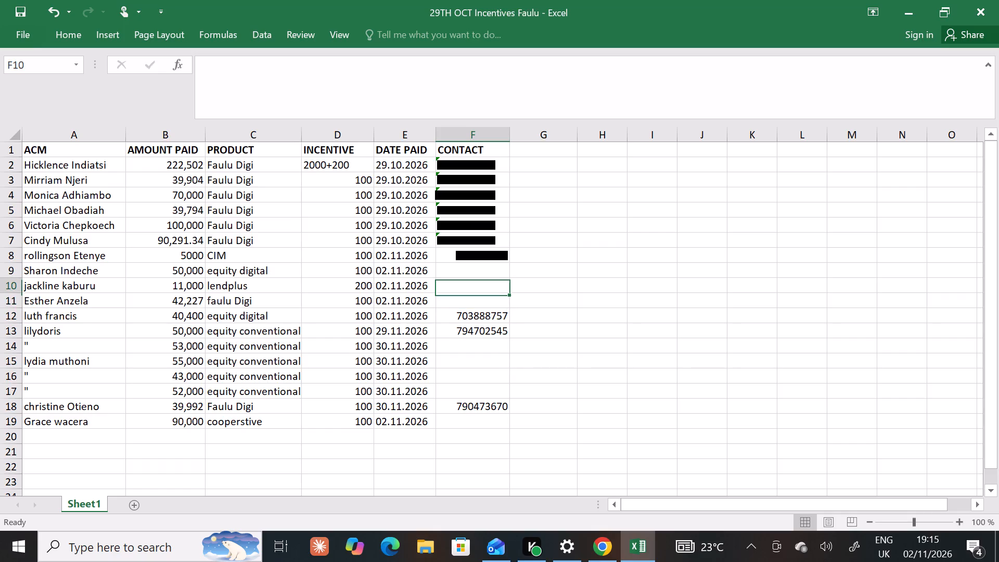
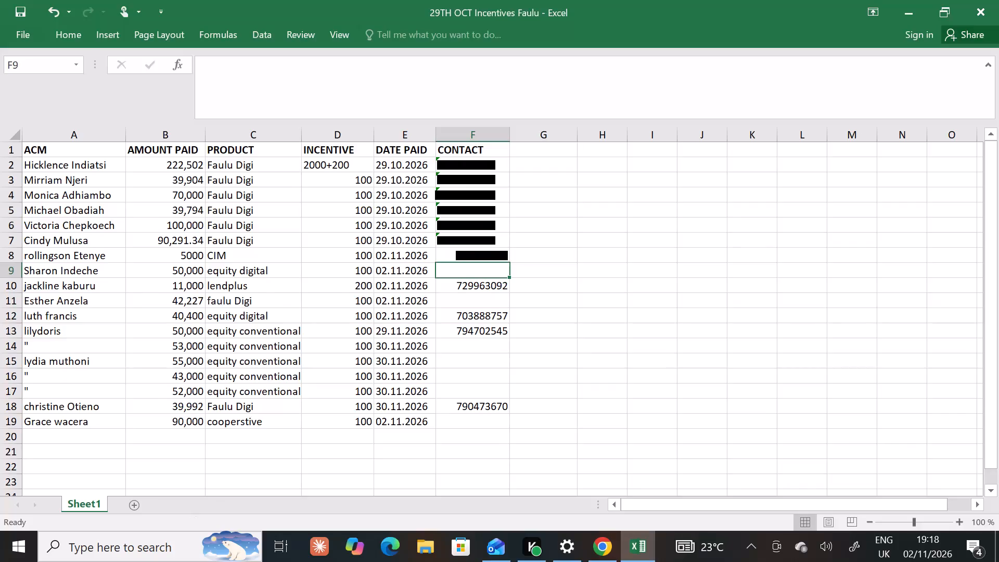
Start a new payment record in row 20 with the ACM's name and an amount paid of 45,000.
{"action": "scroll", "coordinate": [299, 371], "scroll_direction": "down", "scroll_amount": 1}
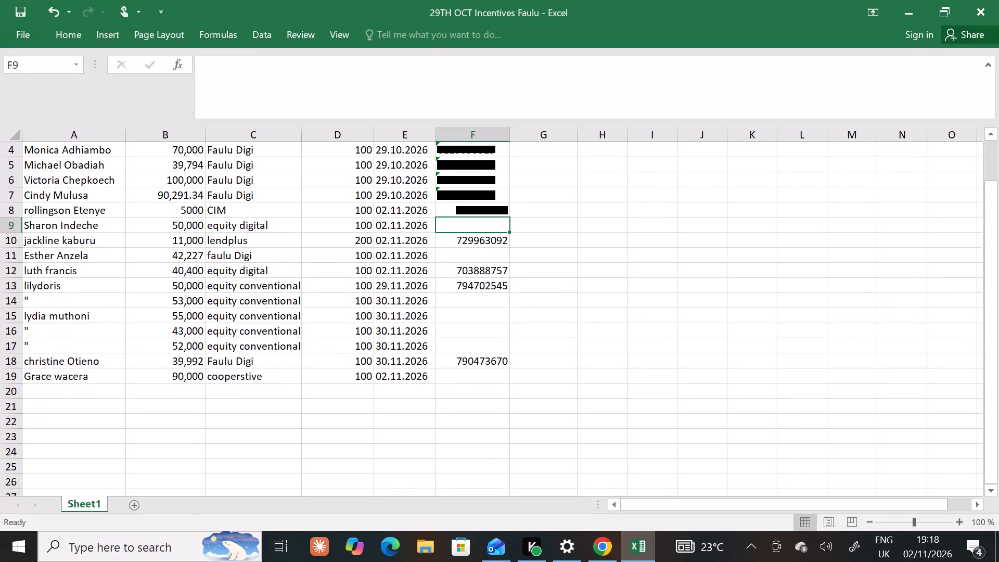
{"action": "left_click", "coordinate": [49, 392]}
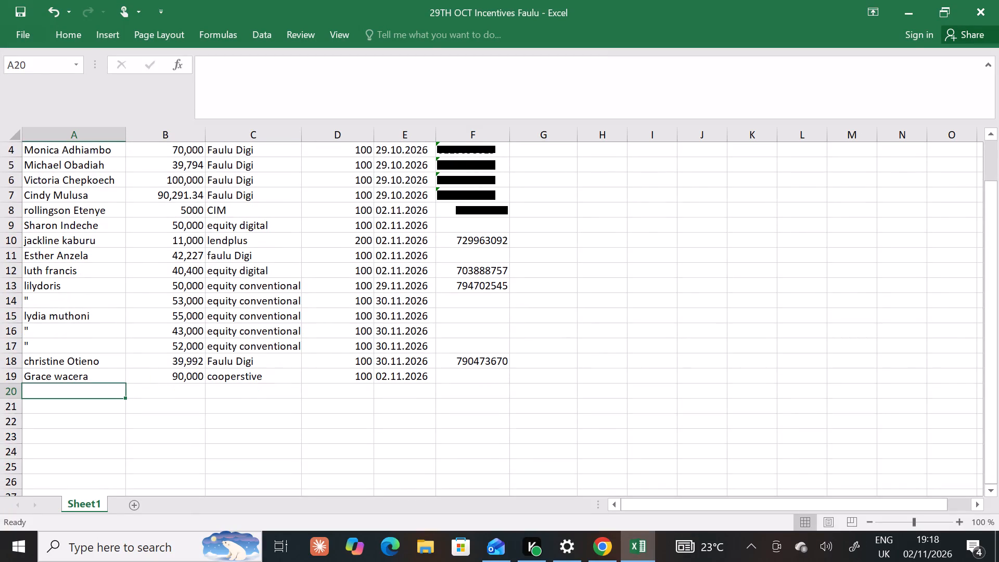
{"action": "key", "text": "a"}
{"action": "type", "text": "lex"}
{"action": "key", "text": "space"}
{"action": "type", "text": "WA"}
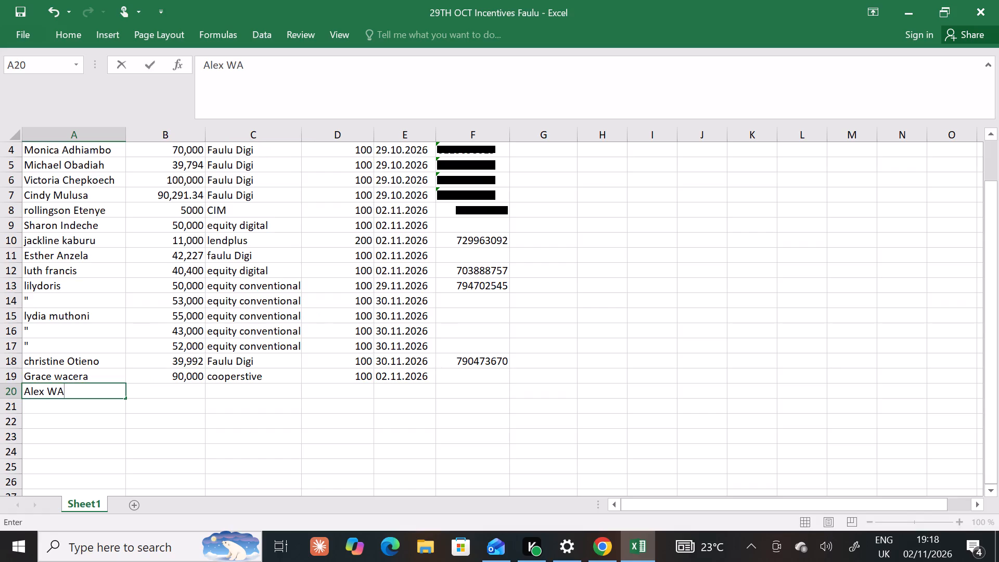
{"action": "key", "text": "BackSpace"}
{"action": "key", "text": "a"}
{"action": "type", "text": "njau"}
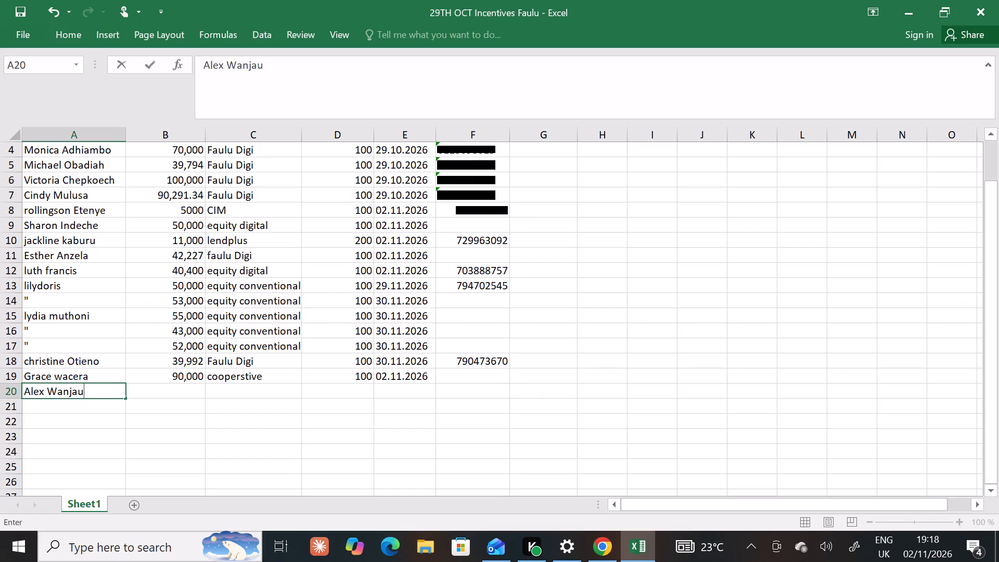
{"action": "left_click", "coordinate": [190, 395]}
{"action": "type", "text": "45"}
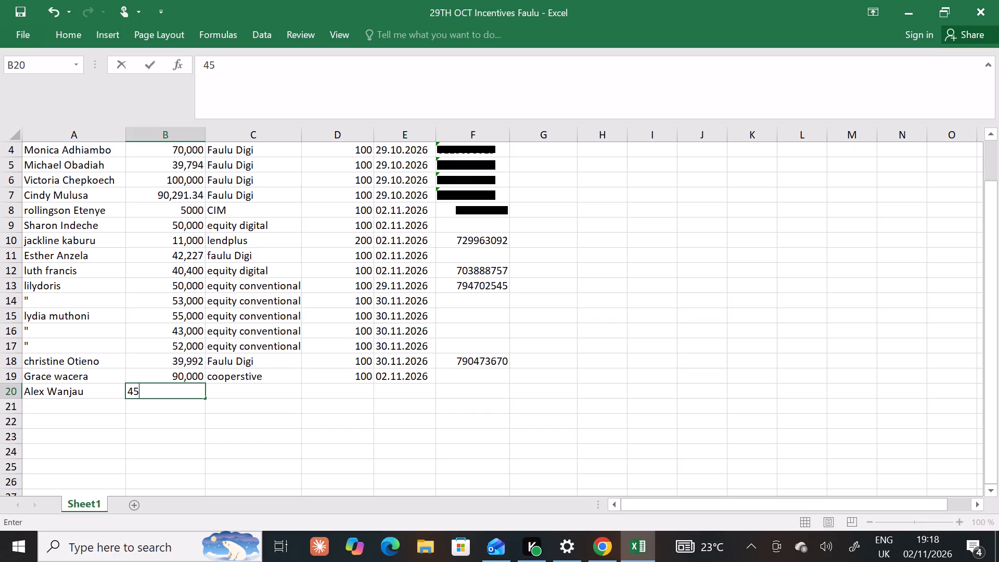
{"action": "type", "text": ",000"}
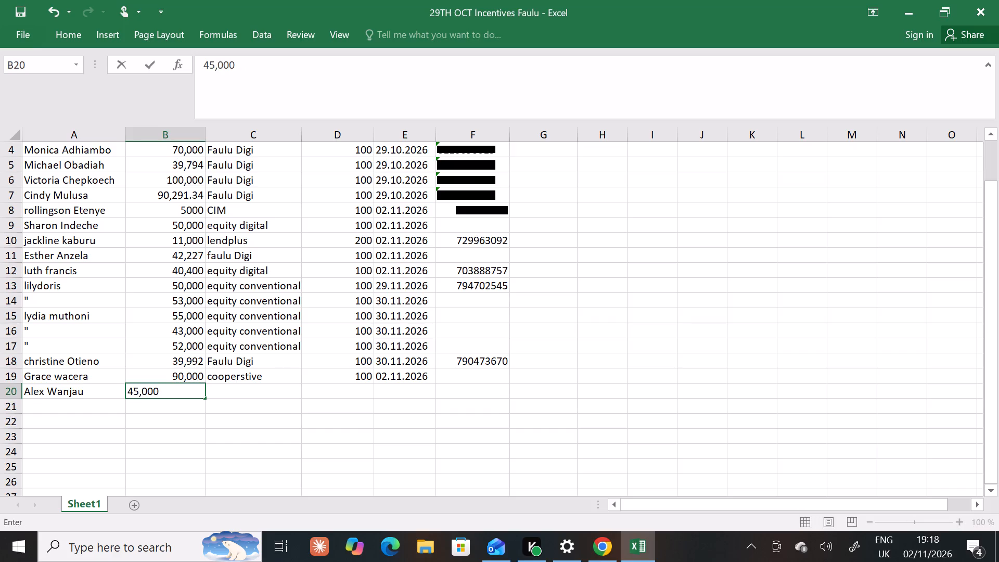
Complete the row 20 record with product equity conventional, incentive 100 and date paid 29.10.2026.
{"action": "left_click", "coordinate": [242, 390]}
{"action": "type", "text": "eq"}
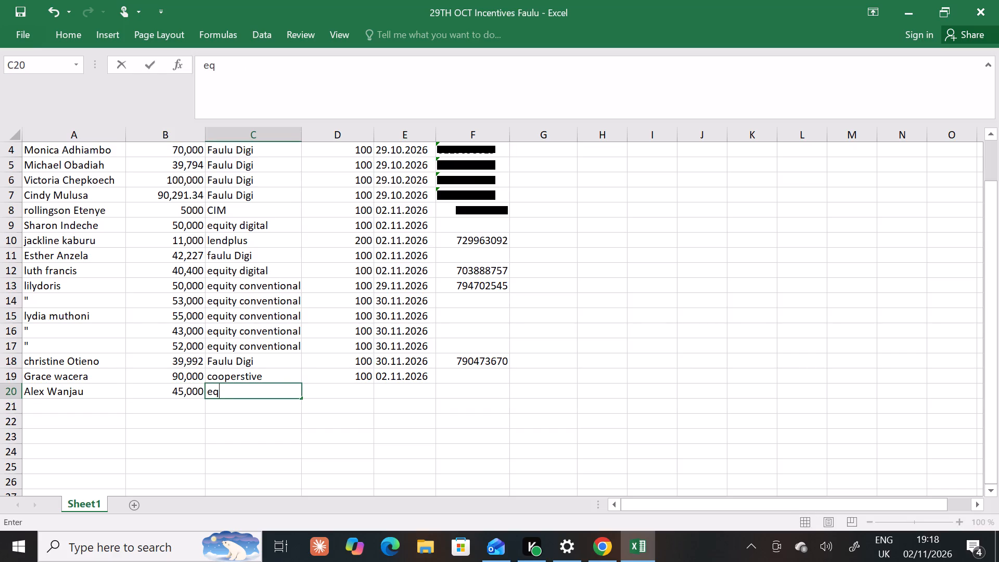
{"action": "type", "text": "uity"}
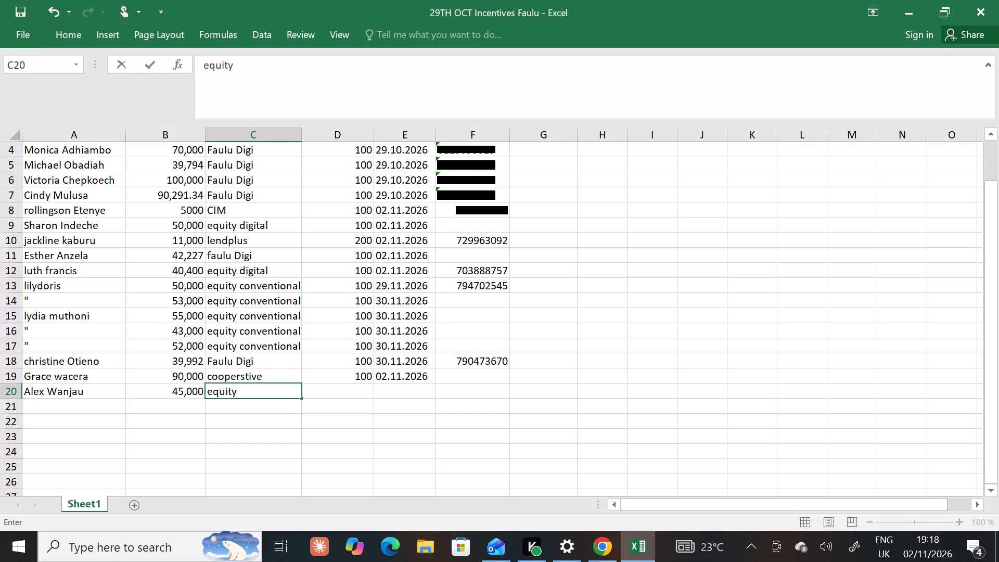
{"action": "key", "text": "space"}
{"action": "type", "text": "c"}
{"action": "scroll", "coordinate": [250, 394], "scroll_direction": "up", "scroll_amount": 2}
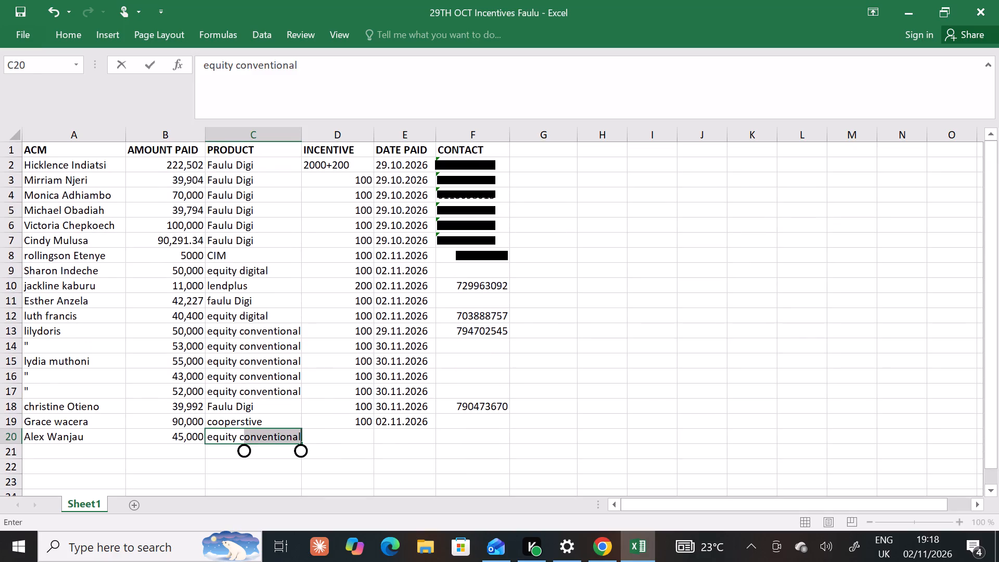
{"action": "left_click", "coordinate": [352, 434]}
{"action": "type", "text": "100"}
{"action": "left_click", "coordinate": [398, 441]}
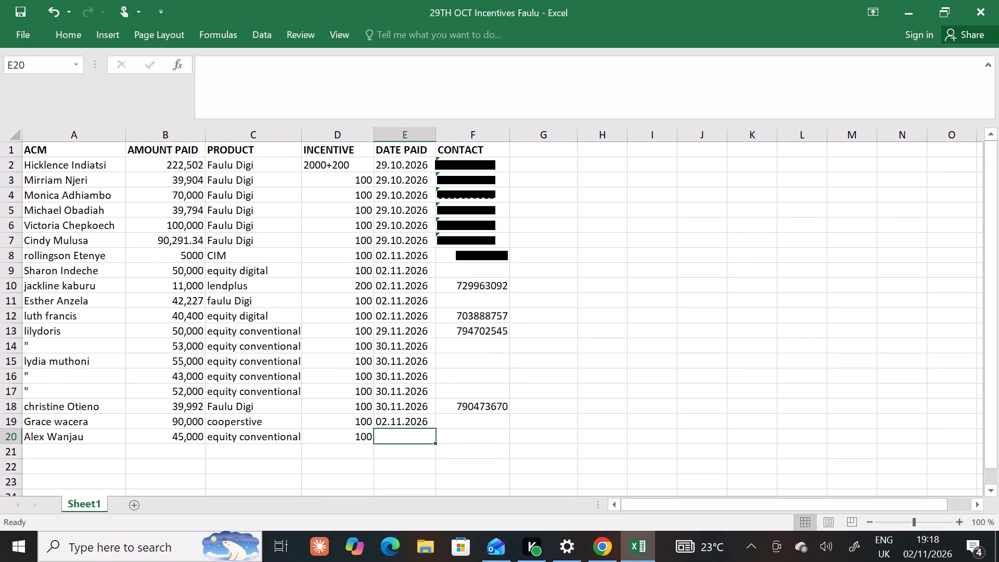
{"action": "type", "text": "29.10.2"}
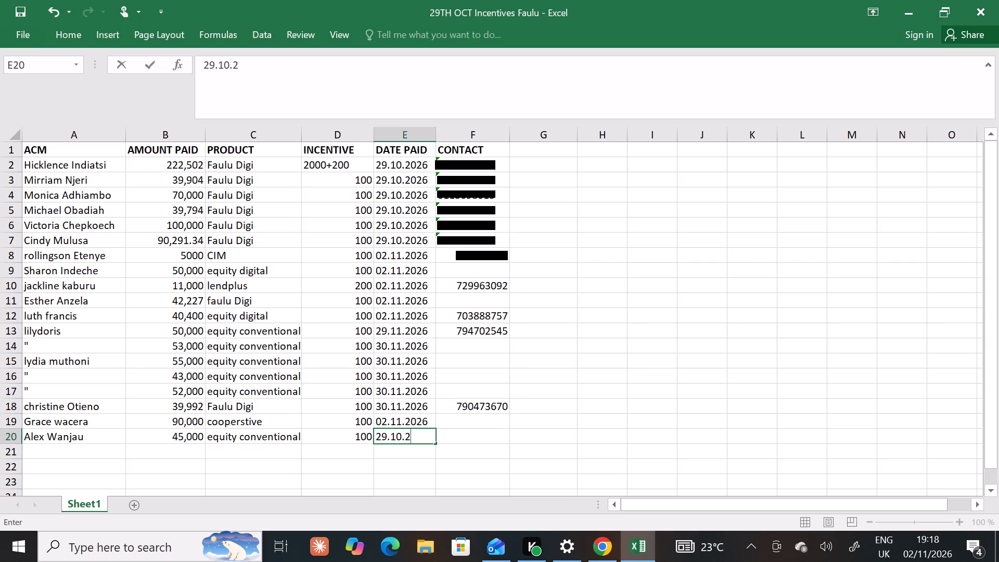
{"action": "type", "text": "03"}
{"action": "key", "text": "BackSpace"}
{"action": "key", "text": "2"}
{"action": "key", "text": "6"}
Start another payment record in row 21 with the ACM's name and an amount paid of 38,900.
{"action": "left_click", "coordinate": [88, 454]}
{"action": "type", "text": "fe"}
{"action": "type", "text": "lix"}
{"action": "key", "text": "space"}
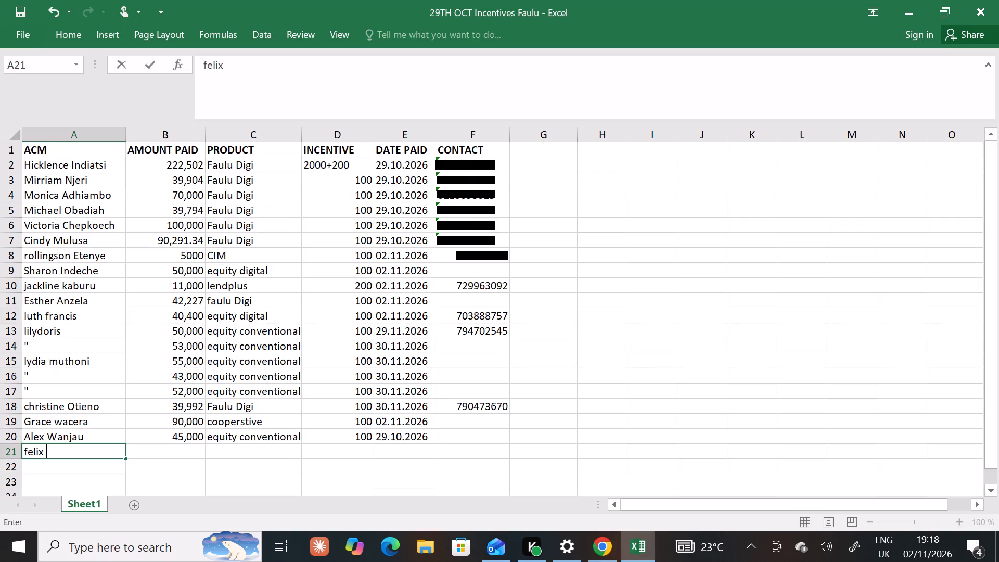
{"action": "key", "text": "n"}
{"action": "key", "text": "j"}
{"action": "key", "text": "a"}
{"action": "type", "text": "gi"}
{"action": "left_click", "coordinate": [184, 455]}
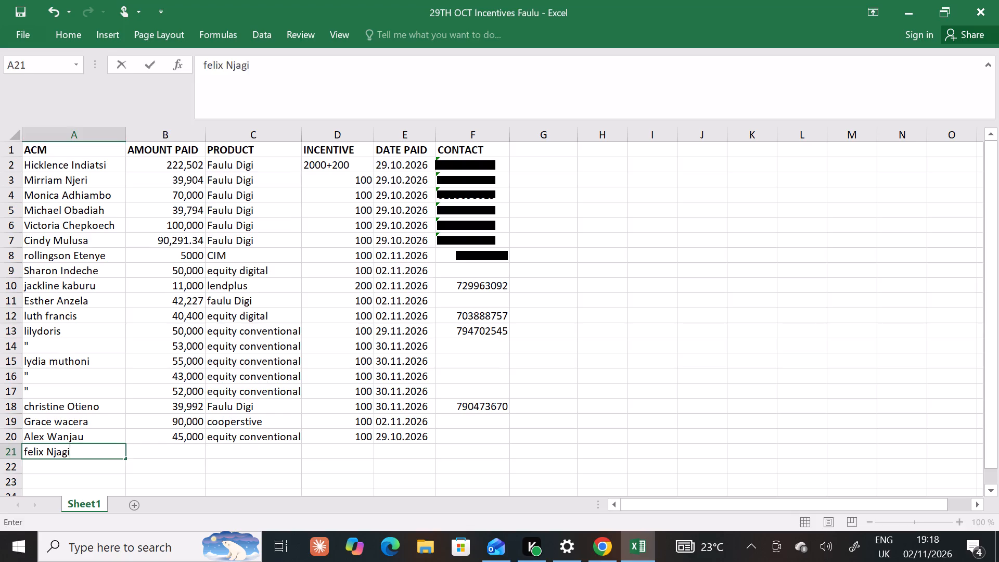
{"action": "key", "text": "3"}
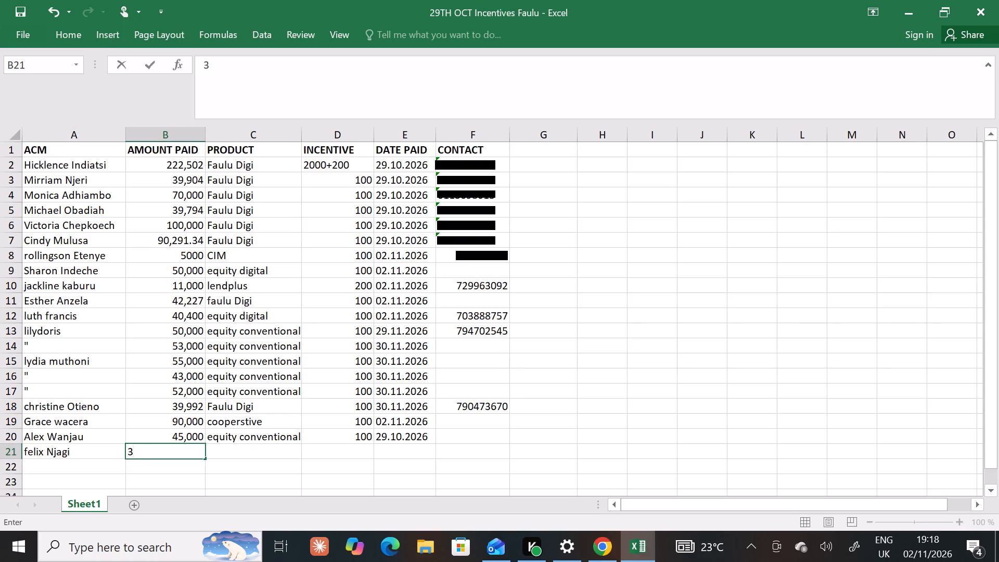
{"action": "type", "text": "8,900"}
Complete the row 21 record with product equity conventional, incentive 100 and date paid 29.10.2026.
{"action": "left_click", "coordinate": [215, 450]}
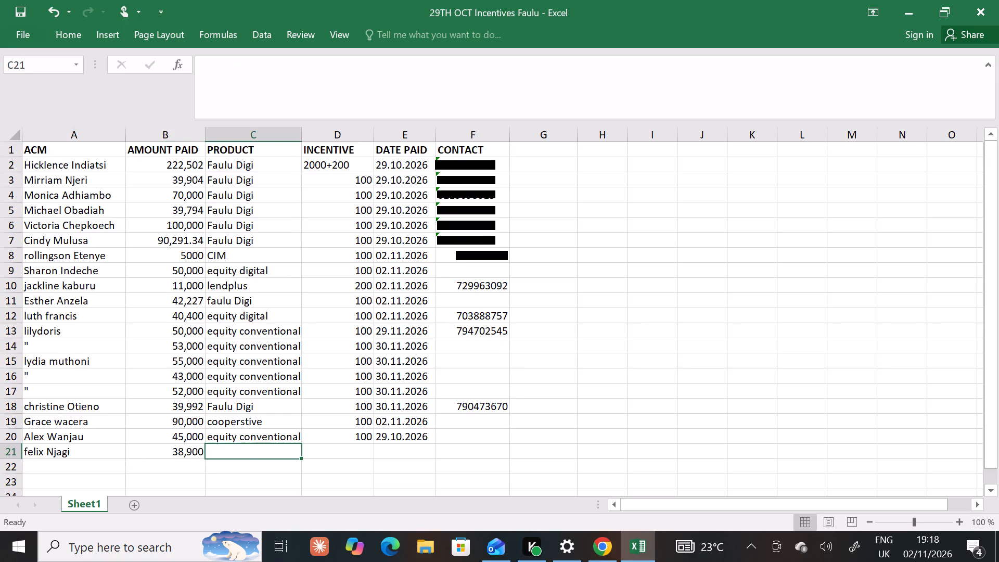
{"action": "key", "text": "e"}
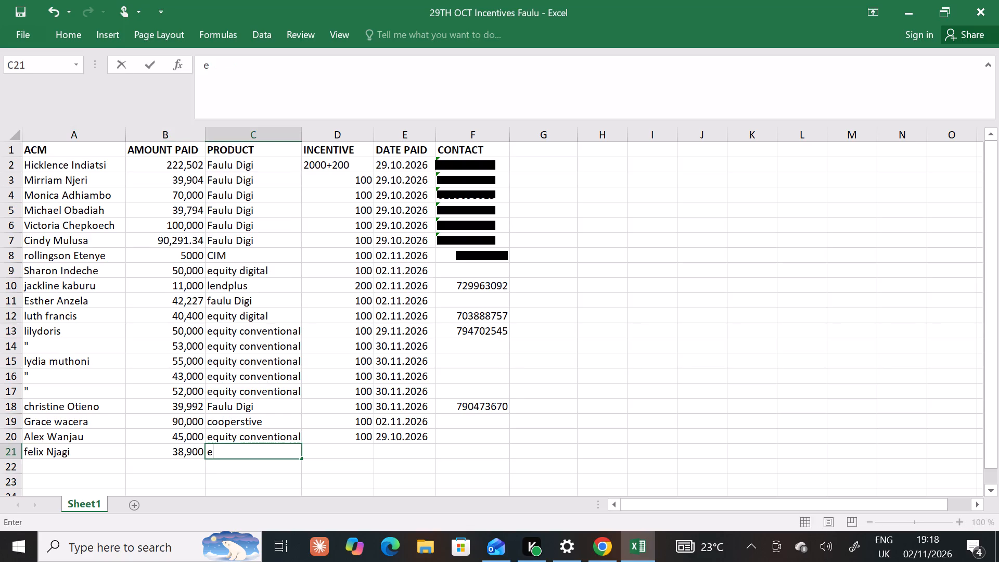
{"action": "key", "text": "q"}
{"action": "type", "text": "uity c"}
{"action": "left_click", "coordinate": [357, 453]}
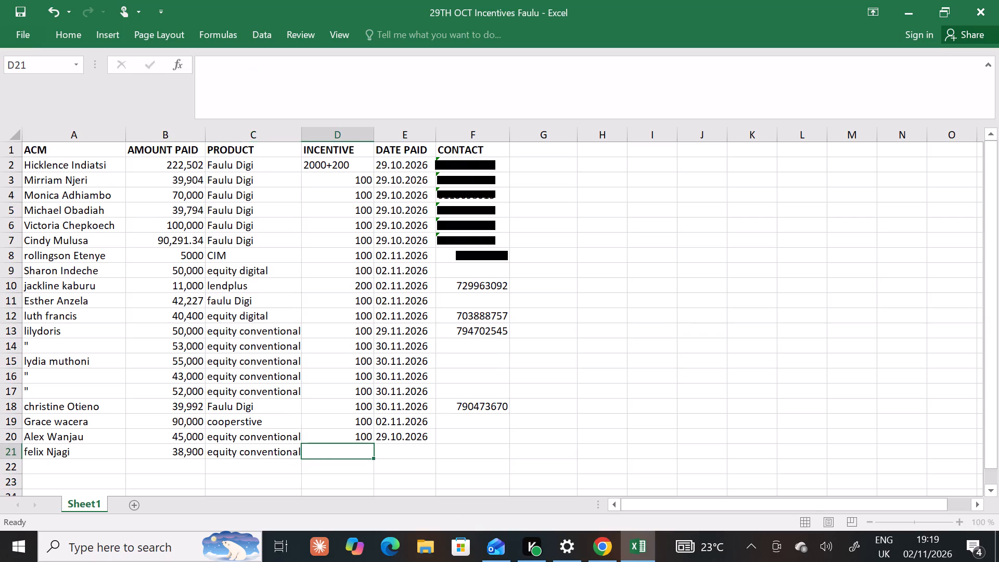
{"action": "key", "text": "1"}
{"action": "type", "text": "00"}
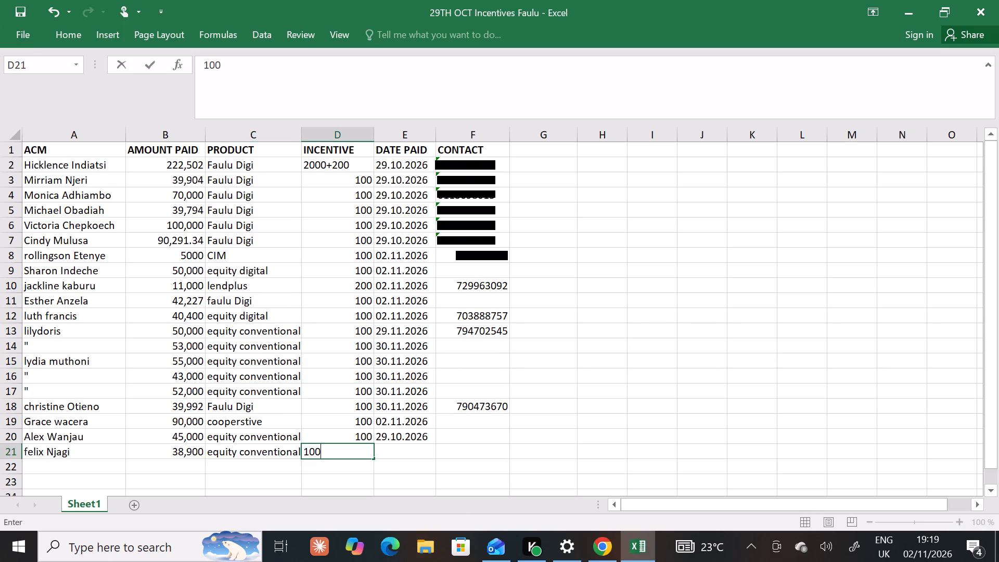
{"action": "left_click", "coordinate": [403, 453]}
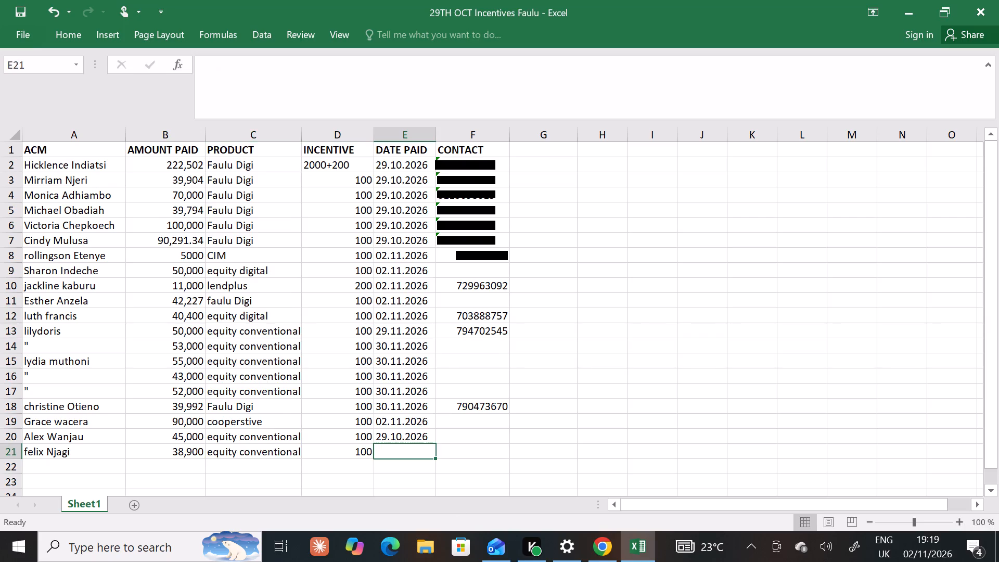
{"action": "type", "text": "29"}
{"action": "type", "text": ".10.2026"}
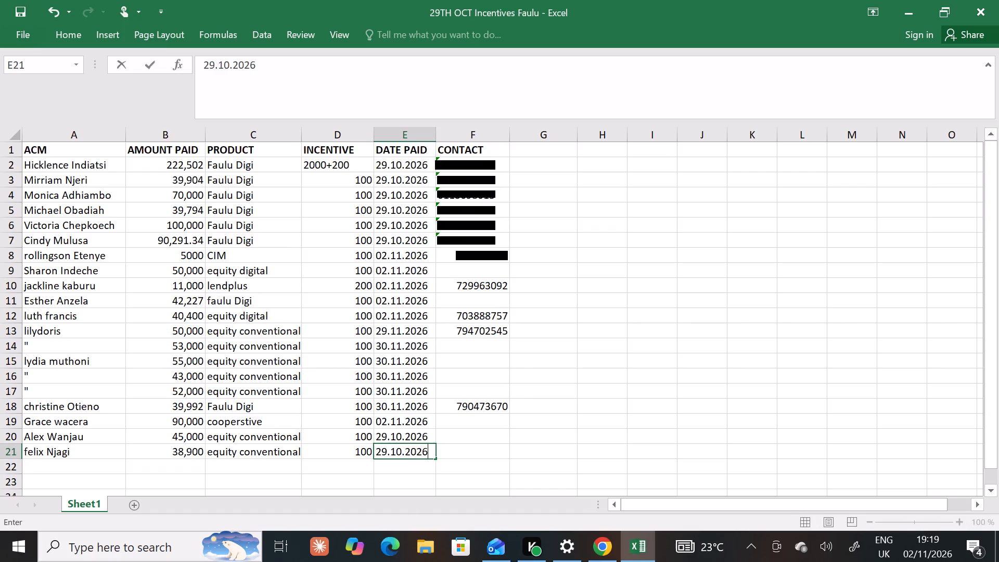
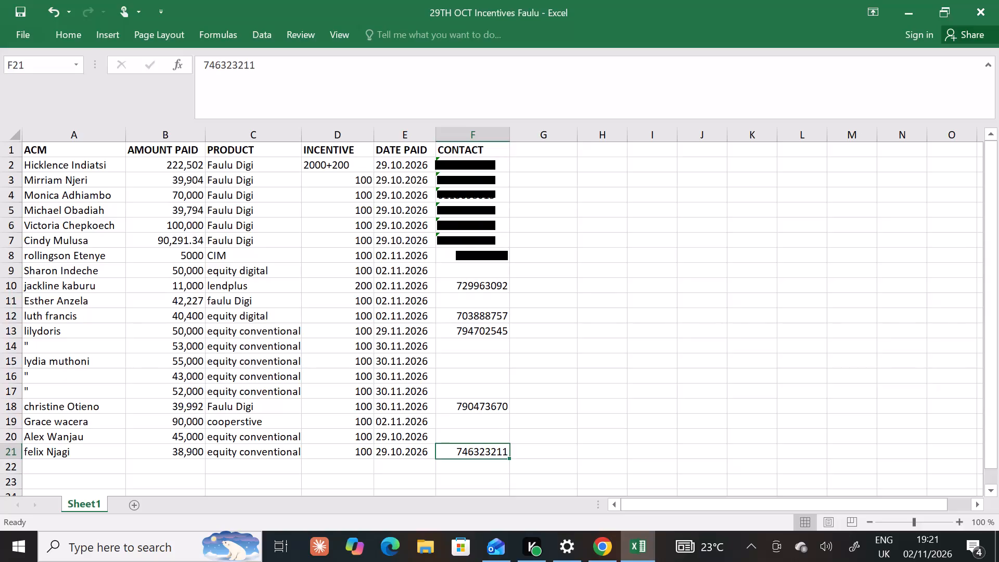
Format the entire Incentive column in the accounting number format with the Ksh currency symbol.
{"action": "scroll", "coordinate": [459, 302], "scroll_direction": "up", "scroll_amount": 3}
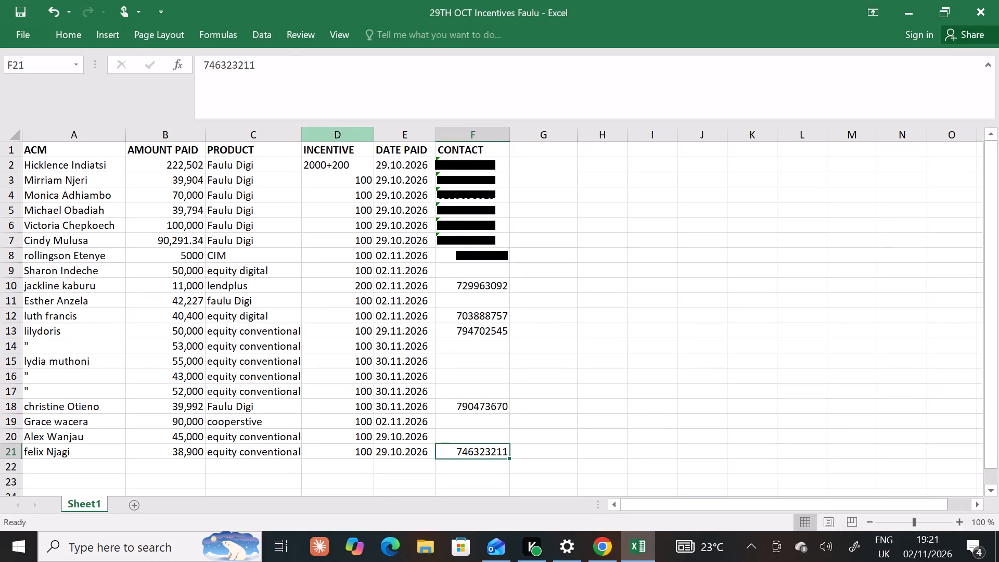
{"action": "left_click", "coordinate": [351, 139]}
{"action": "left_click", "coordinate": [265, 31]}
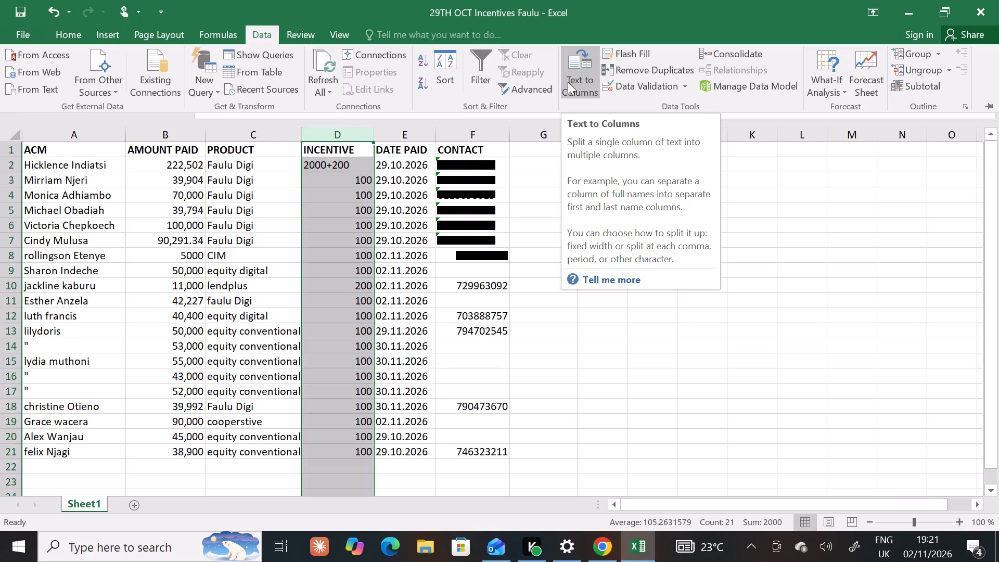
{"action": "left_click", "coordinate": [62, 34]}
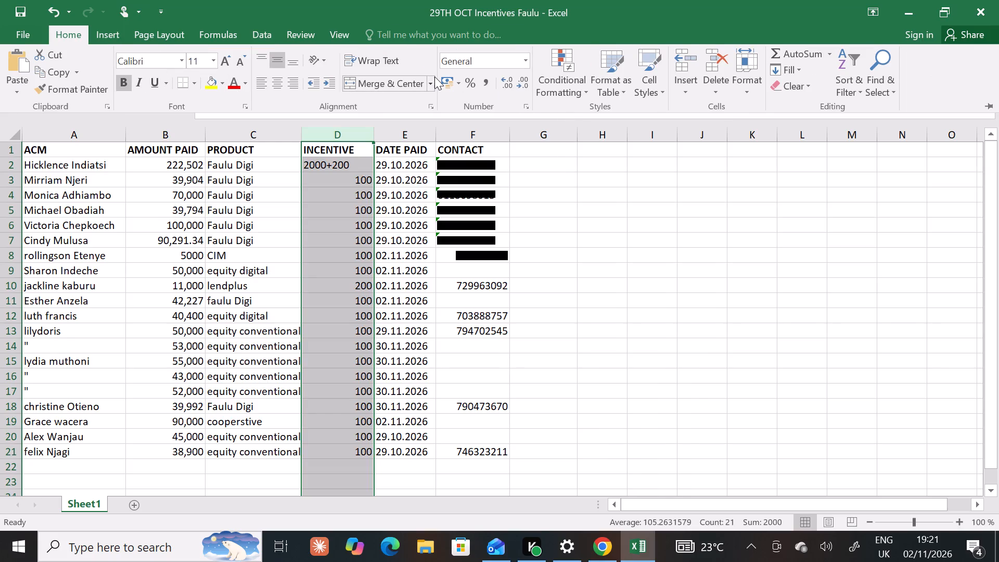
{"action": "left_click", "coordinate": [444, 79]}
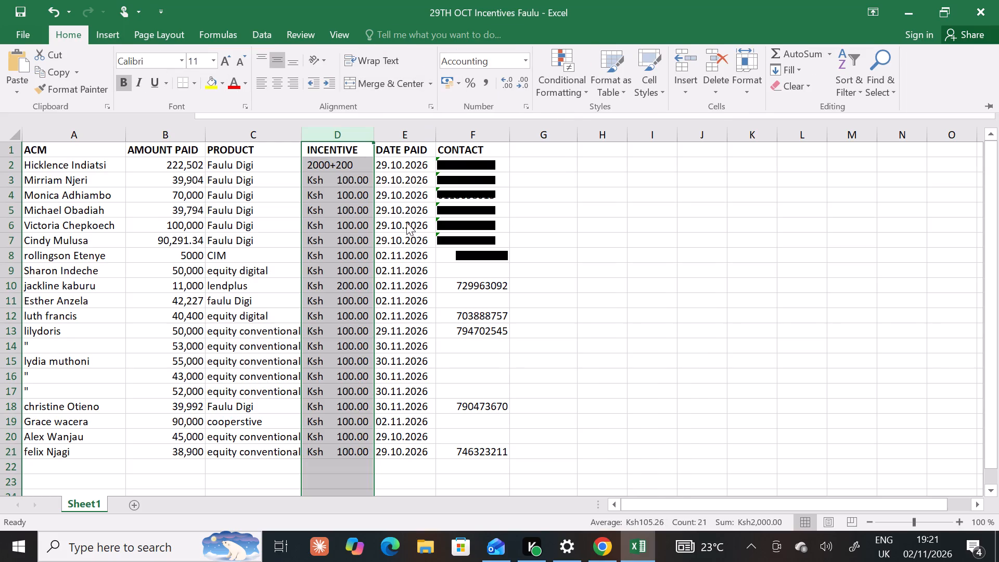
{"action": "left_click", "coordinate": [500, 308]}
Set the incentive in row 3 to 1300.
{"action": "left_click", "coordinate": [356, 180]}
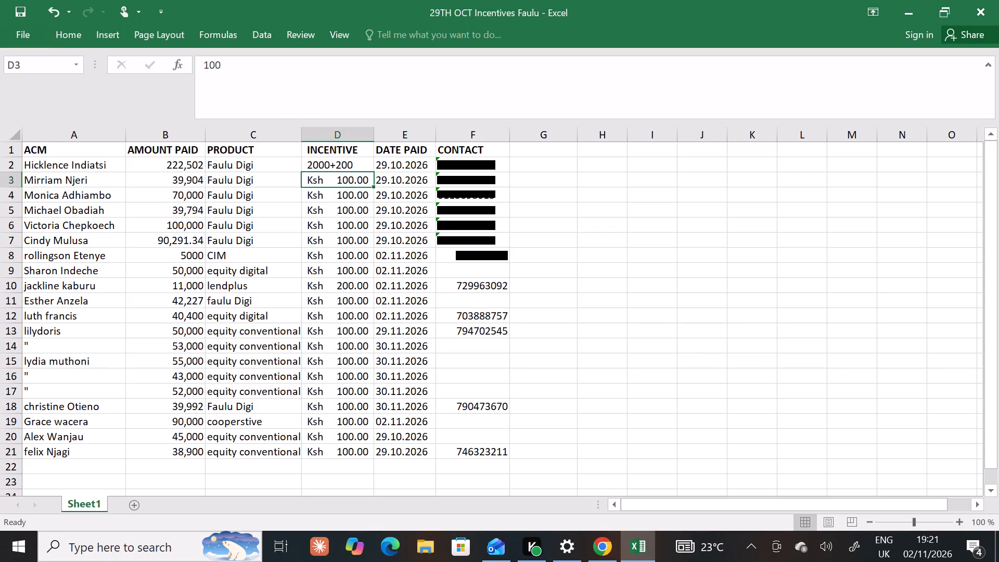
{"action": "left_click", "coordinate": [242, 69]}
{"action": "key", "text": "BackSpace"}
{"action": "key", "text": "BackSpace"}
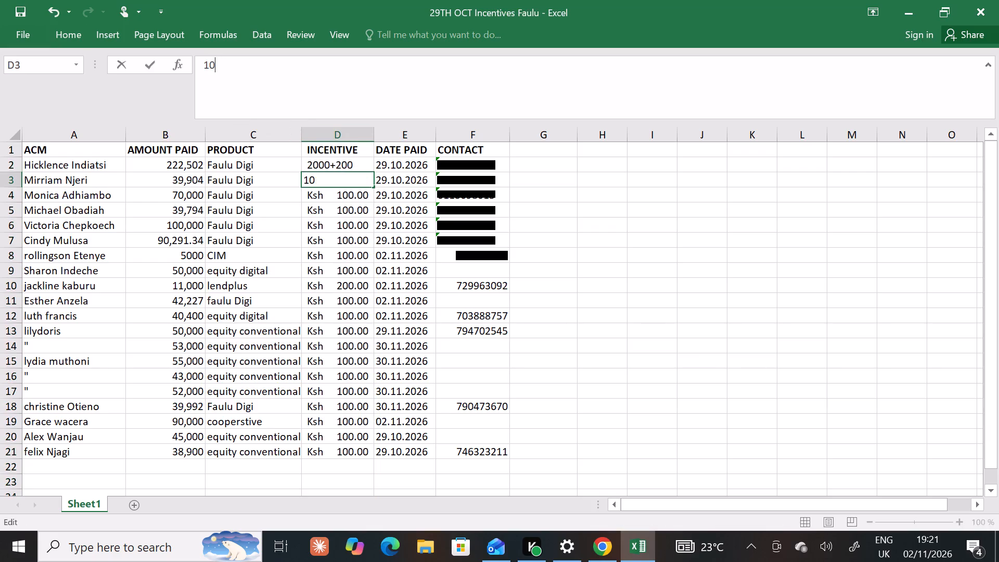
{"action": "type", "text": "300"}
{"action": "left_click", "coordinate": [610, 256]}
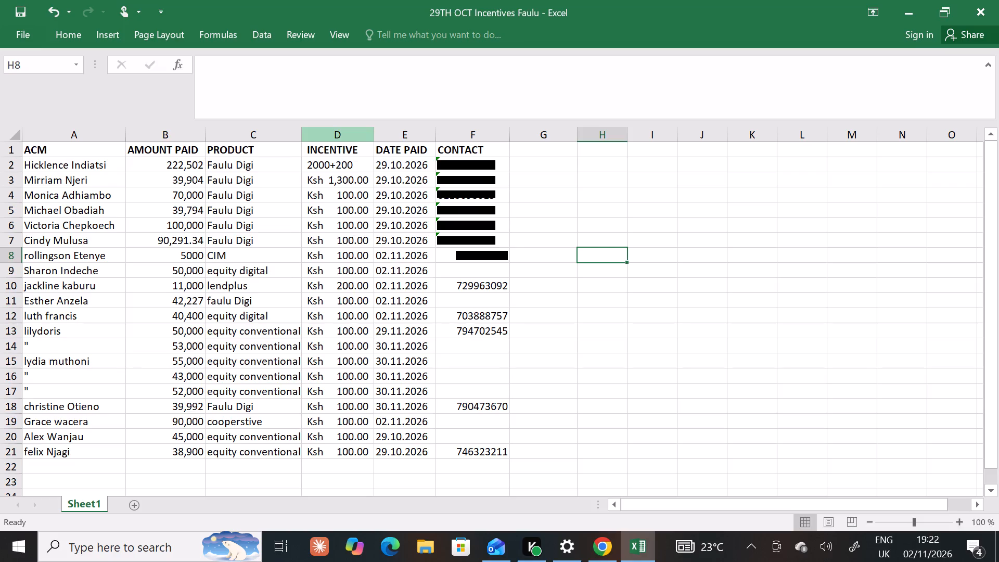
Change the date paid in row 3 to 02.11.2026.
{"action": "left_click", "coordinate": [386, 177]}
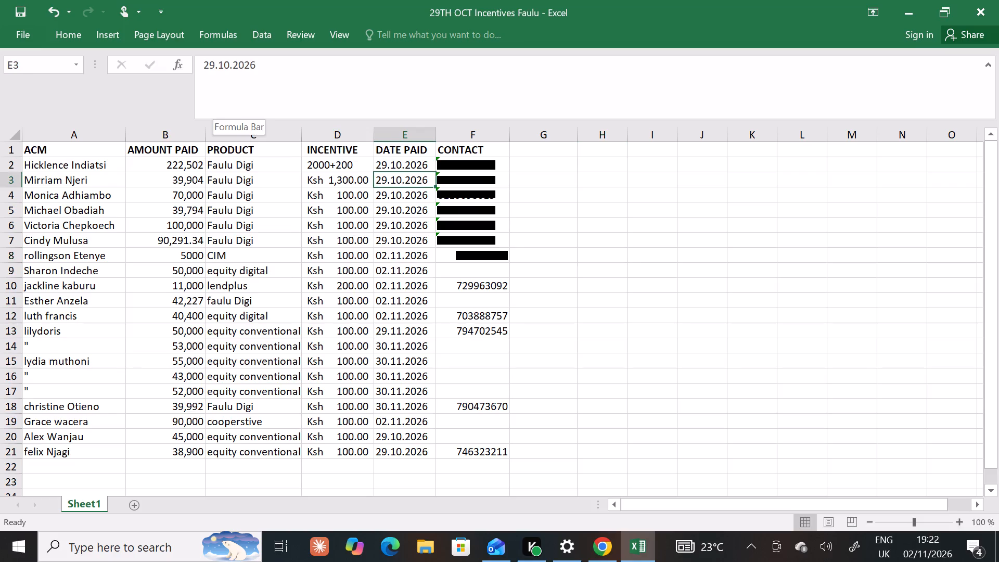
{"action": "left_click", "coordinate": [231, 63]}
{"action": "key", "text": "BackSpace"}
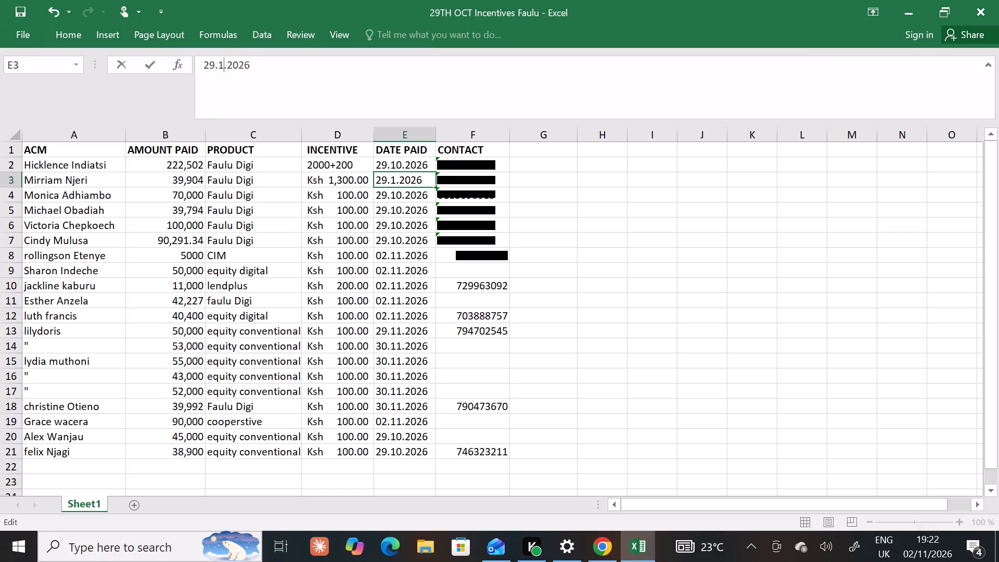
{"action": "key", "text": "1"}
{"action": "left_click", "coordinate": [215, 69]}
{"action": "key", "text": "BackSpace"}
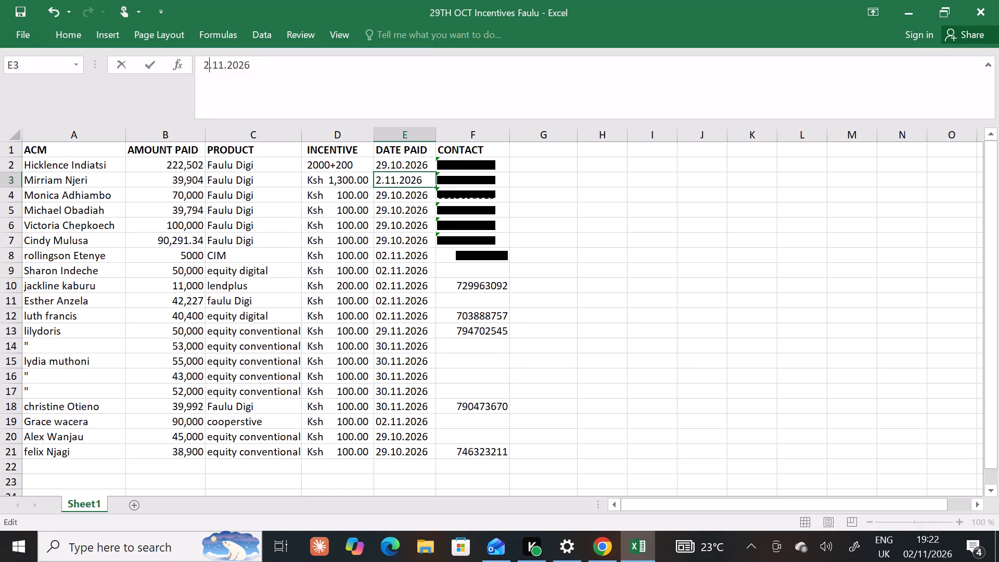
{"action": "key", "text": "BackSpace"}
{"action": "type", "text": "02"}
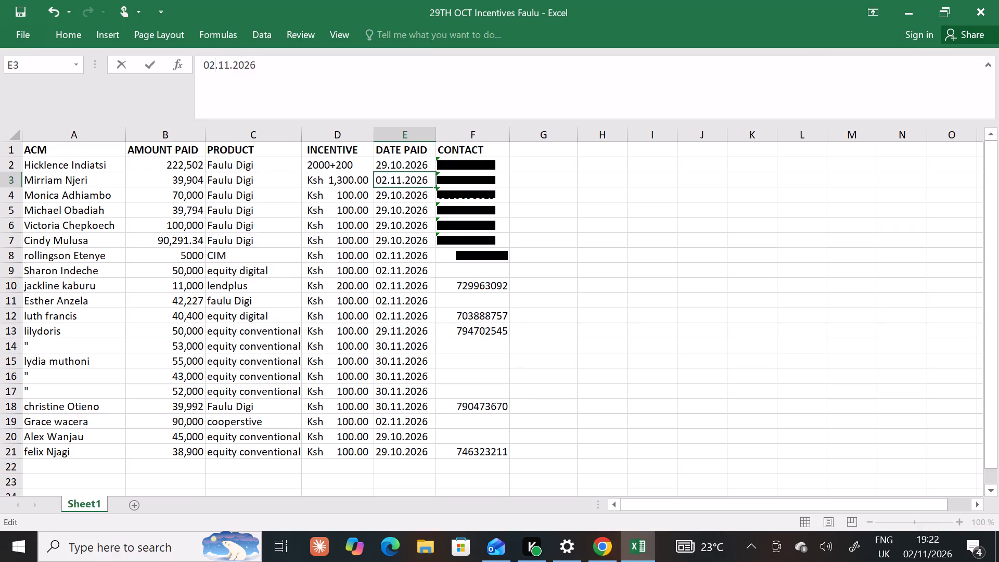
Set the amount paid in row 3 to 126,000.
{"action": "left_click", "coordinate": [204, 177]}
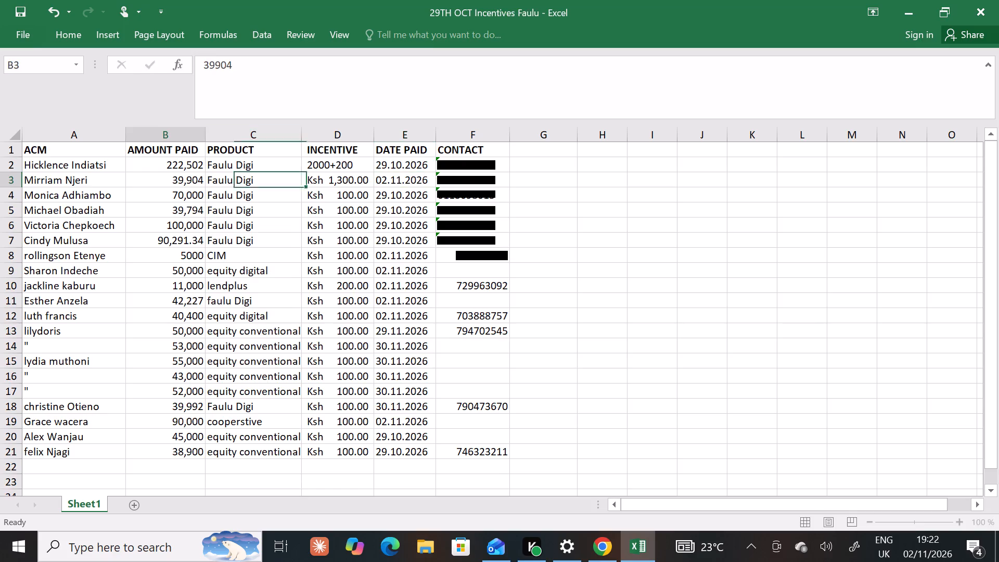
{"action": "key", "text": "BackSpace"}
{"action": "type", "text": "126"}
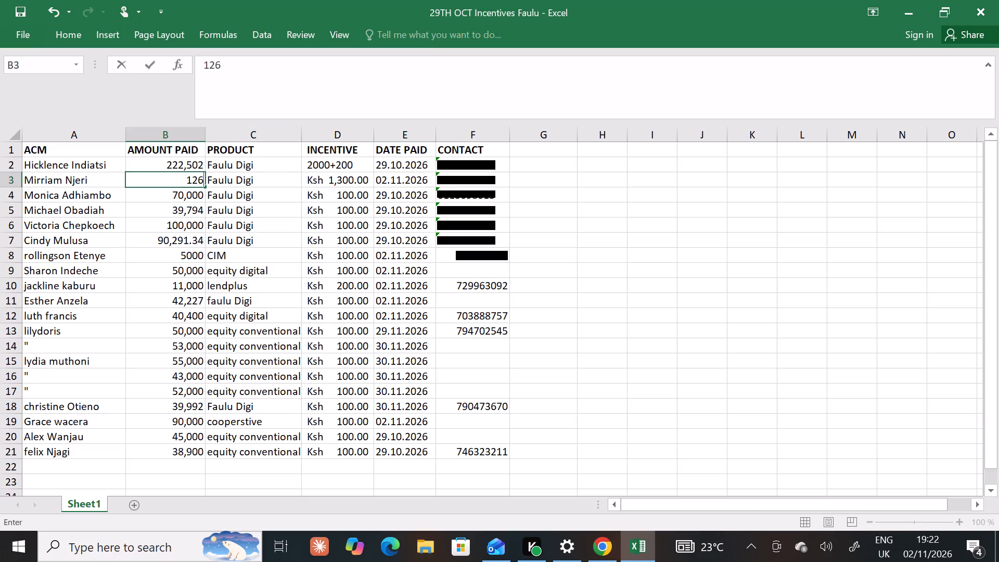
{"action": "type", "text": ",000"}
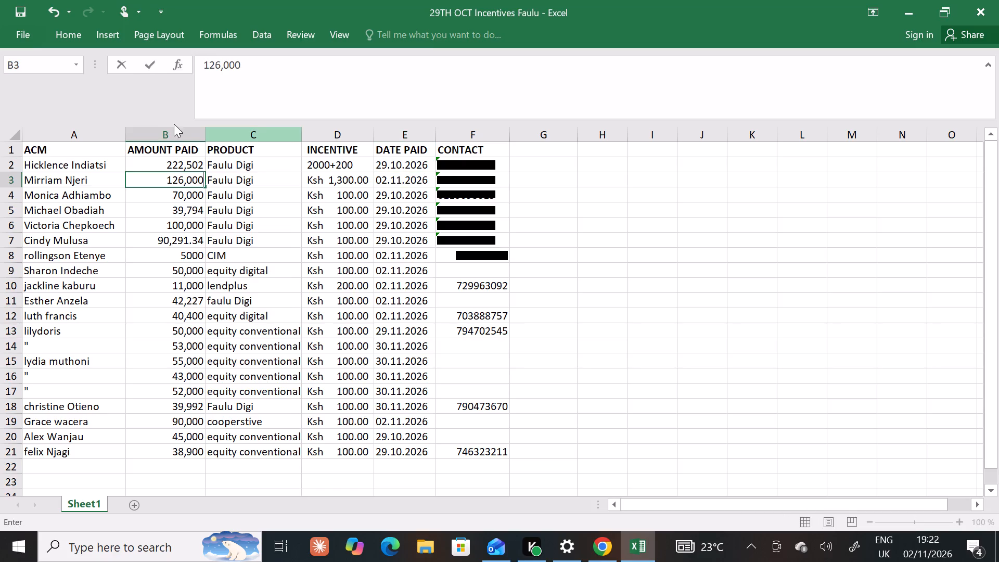
{"action": "left_click", "coordinate": [364, 85]}
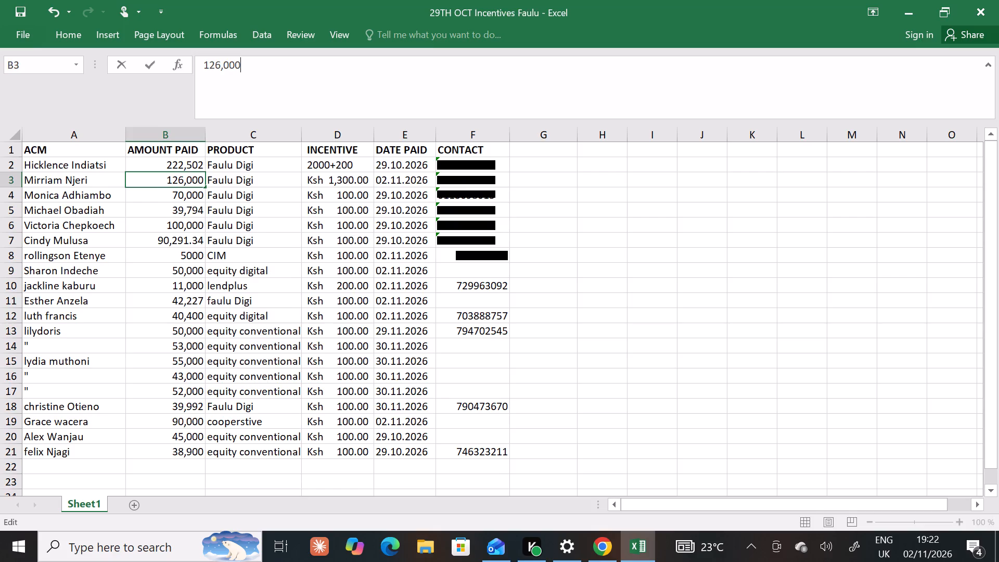
{"action": "left_click", "coordinate": [616, 282]}
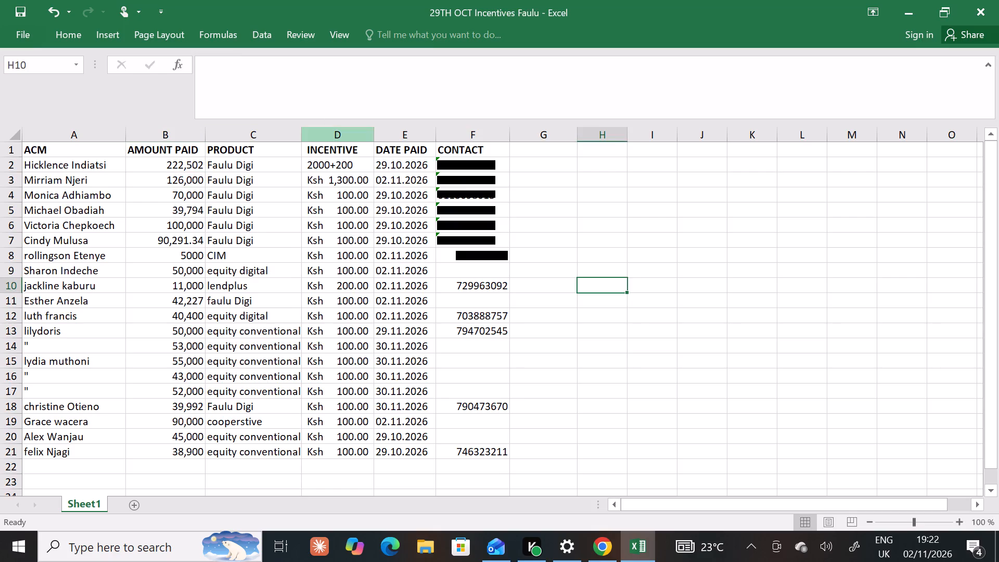
Replace the row 2 incentive with the plain number 2000 and check the Incentive column's sum.
{"action": "left_click", "coordinate": [364, 125]}
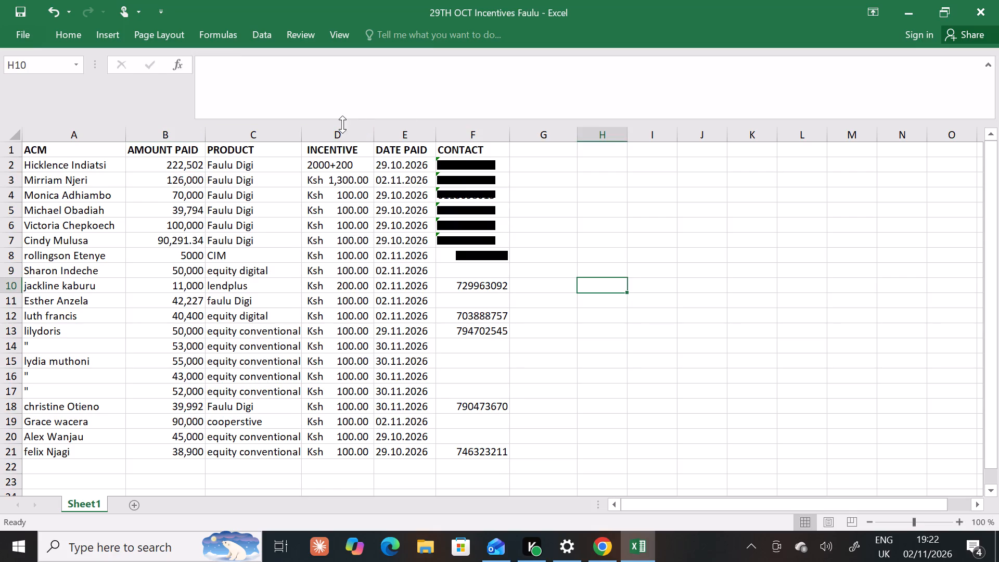
{"action": "left_click", "coordinate": [342, 130]}
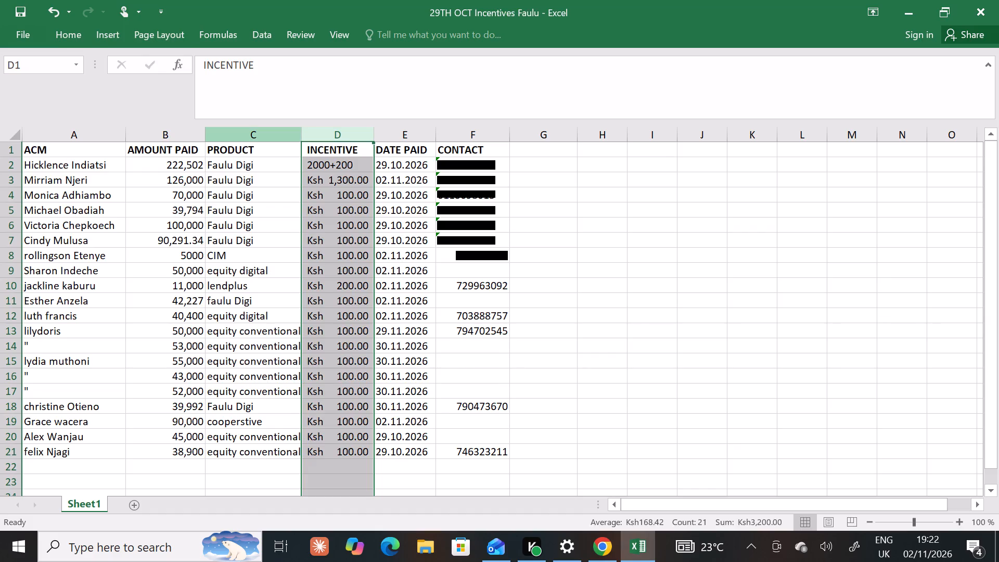
{"action": "left_click", "coordinate": [389, 464]}
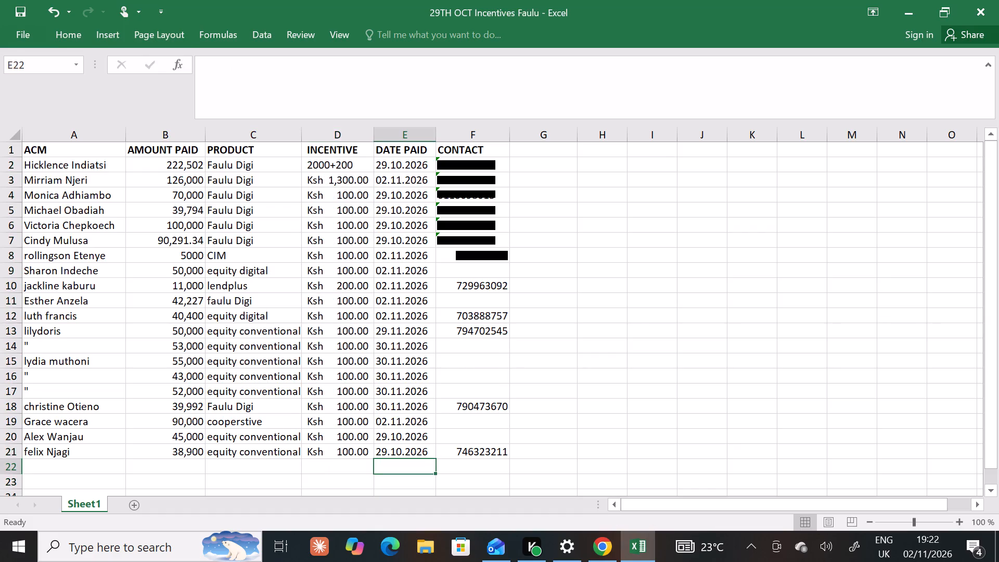
{"action": "left_click_drag", "start_coordinate": [352, 175], "coordinate": [313, 457]}
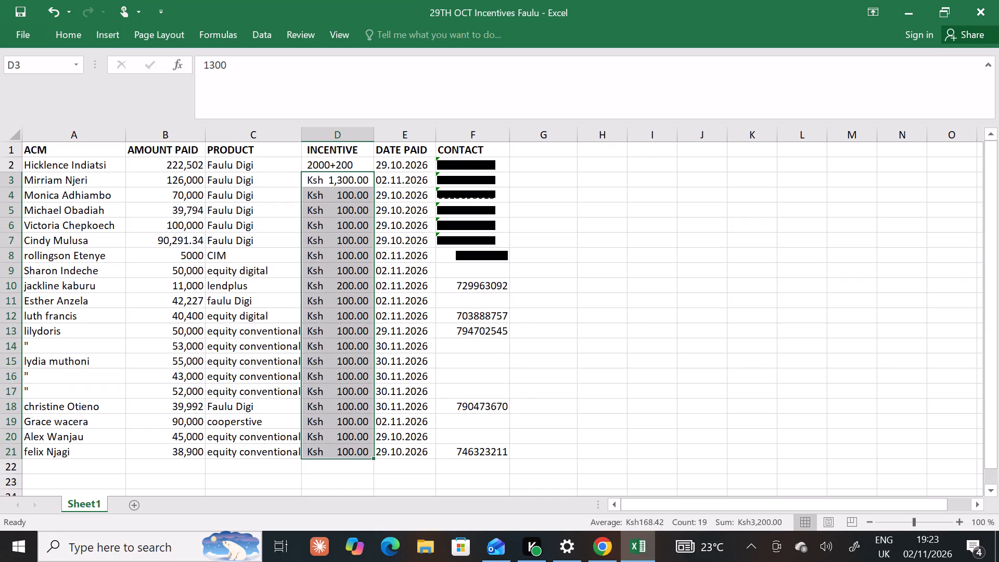
{"action": "left_click", "coordinate": [341, 164]}
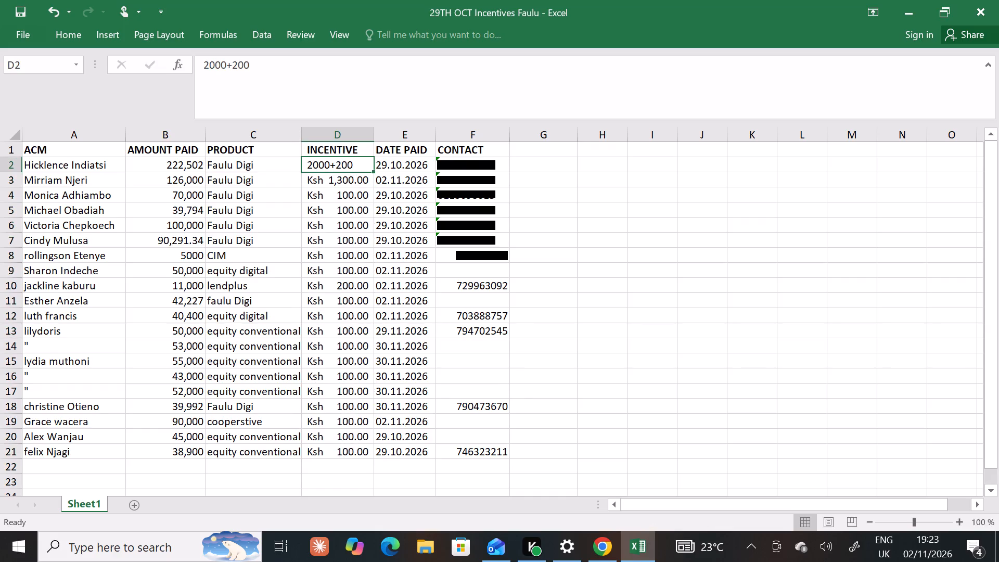
{"action": "left_click", "coordinate": [270, 59]}
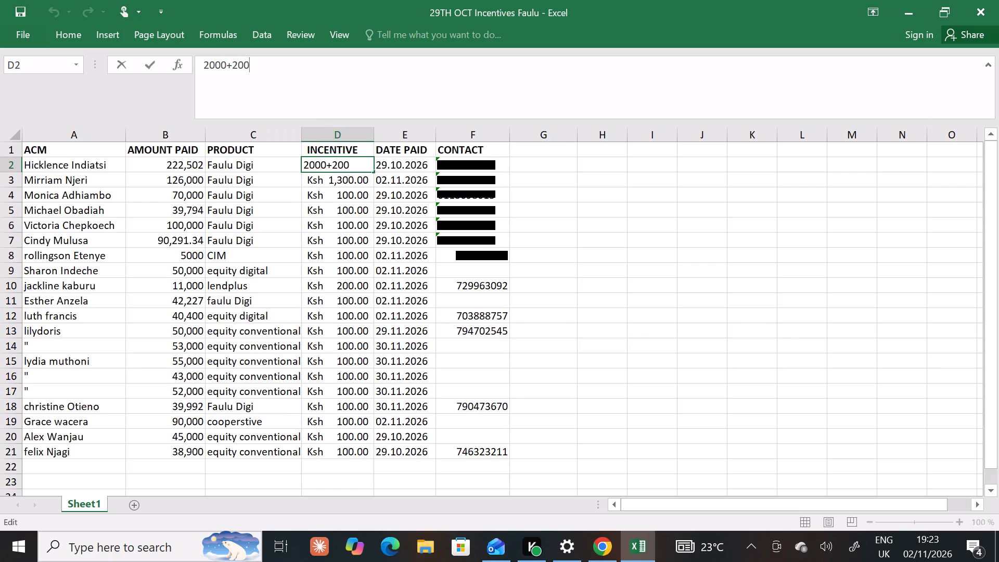
{"action": "key", "text": "BackSpace"}
{"action": "key", "text": "BackSpace"}
{"action": "key", "text": "BackSpace"}
{"action": "key", "text": "BackSpace"}
{"action": "left_click", "coordinate": [656, 295]}
{"action": "left_click", "coordinate": [352, 135]}
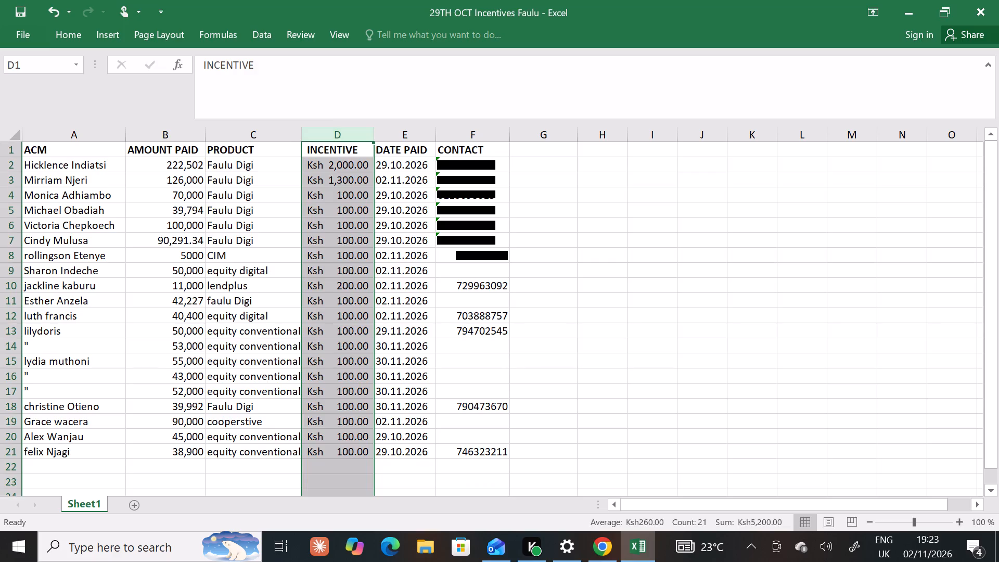
{"action": "left_click", "coordinate": [400, 480]}
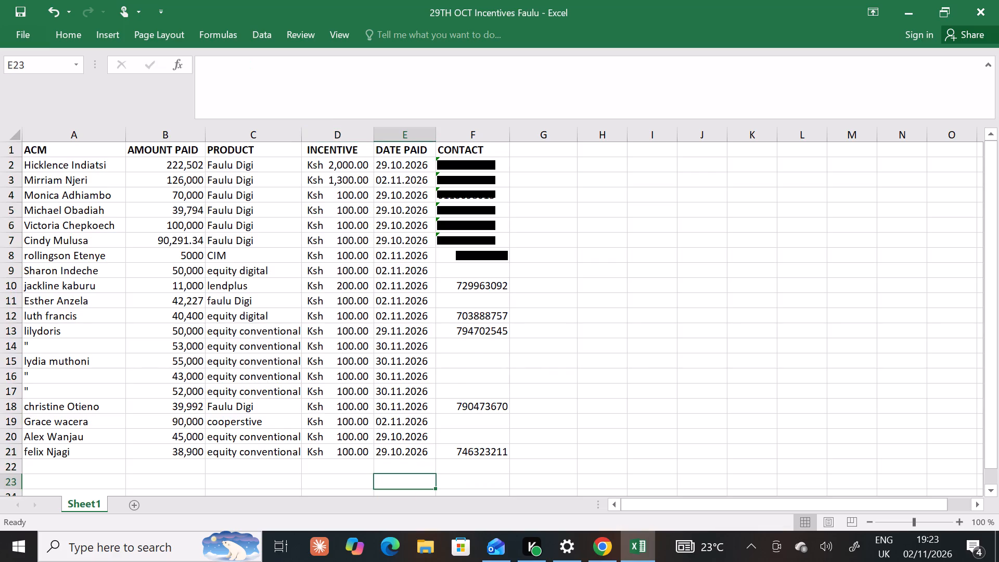
Change the incentive in row 2 to 2000+200.
{"action": "left_click", "coordinate": [357, 163]}
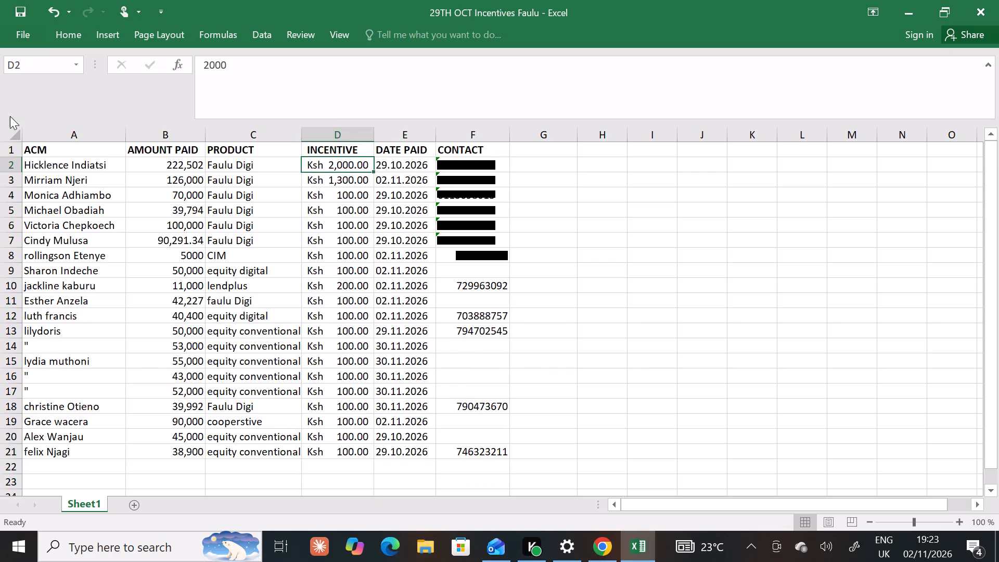
{"action": "left_click", "coordinate": [233, 65]}
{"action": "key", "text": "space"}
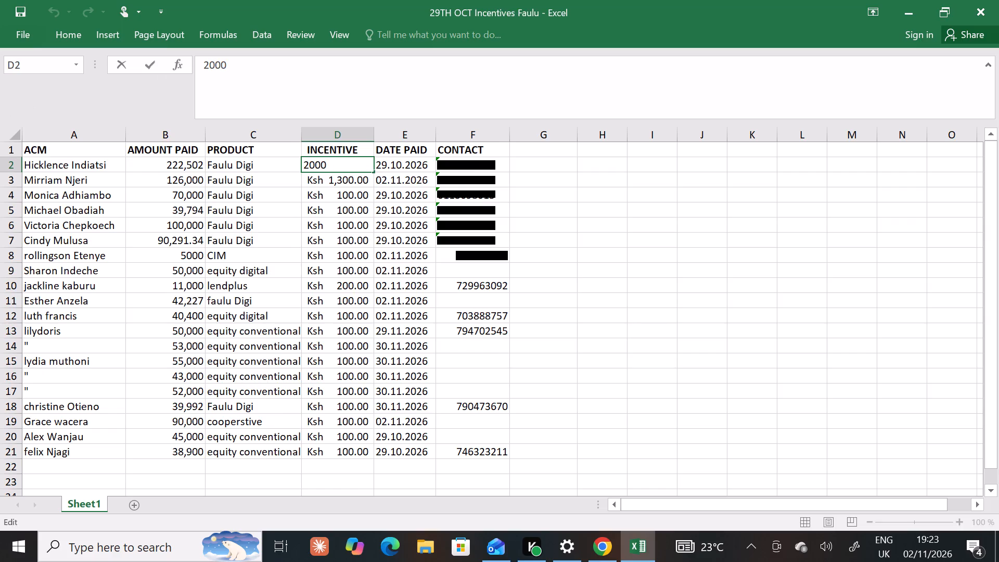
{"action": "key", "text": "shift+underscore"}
{"action": "key", "text": "BackSpace"}
{"action": "key", "text": "equal"}
{"action": "key", "text": "BackSpace"}
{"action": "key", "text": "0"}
{"action": "key", "text": "BackSpace"}
{"action": "key", "text": "BackSpace"}
{"action": "key", "text": "shift+parenright"}
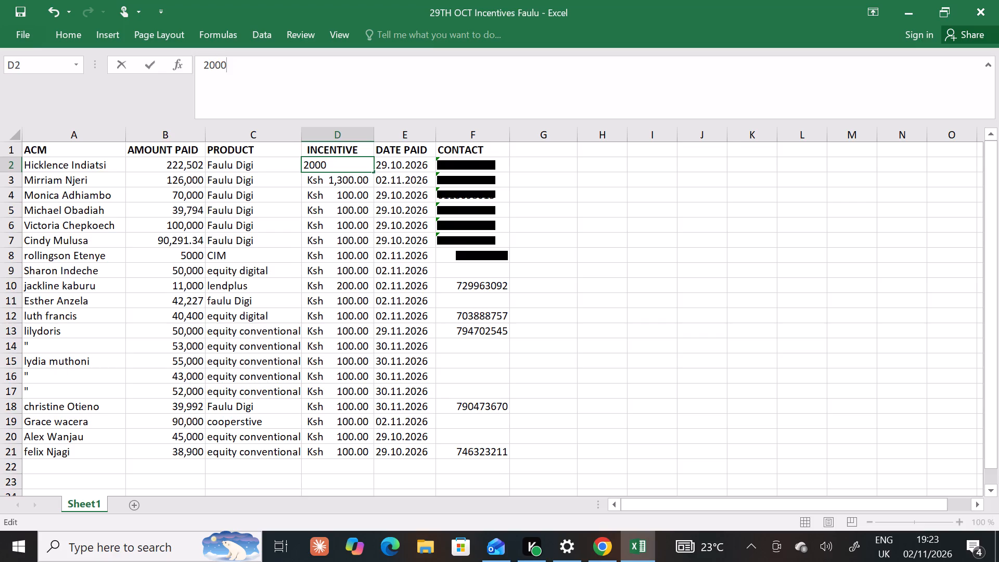
{"action": "key", "text": "shift+BackSpace"}
{"action": "key", "text": "shift+parenleft"}
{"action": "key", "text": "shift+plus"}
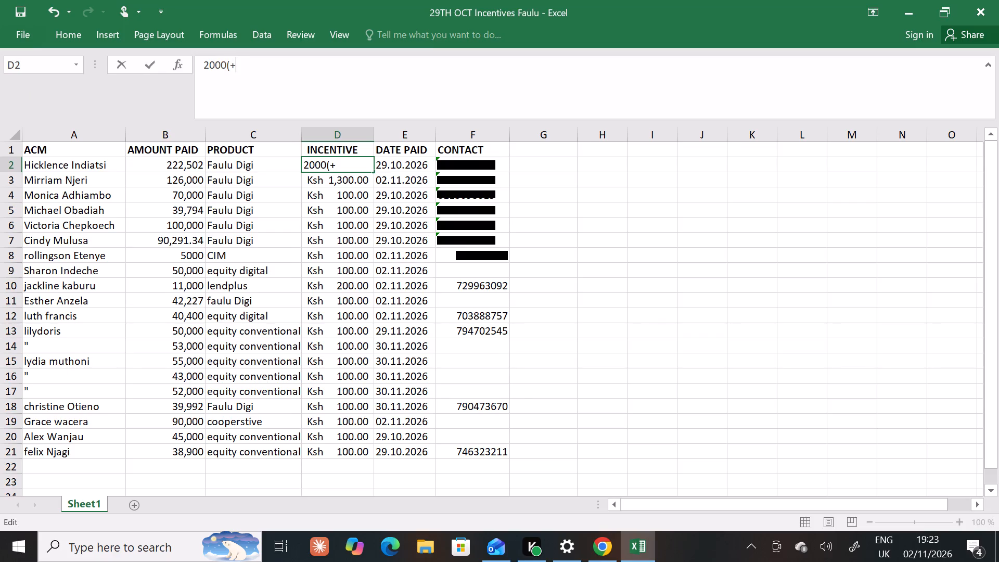
{"action": "left_click", "coordinate": [229, 66]}
{"action": "key", "text": "BackSpace"}
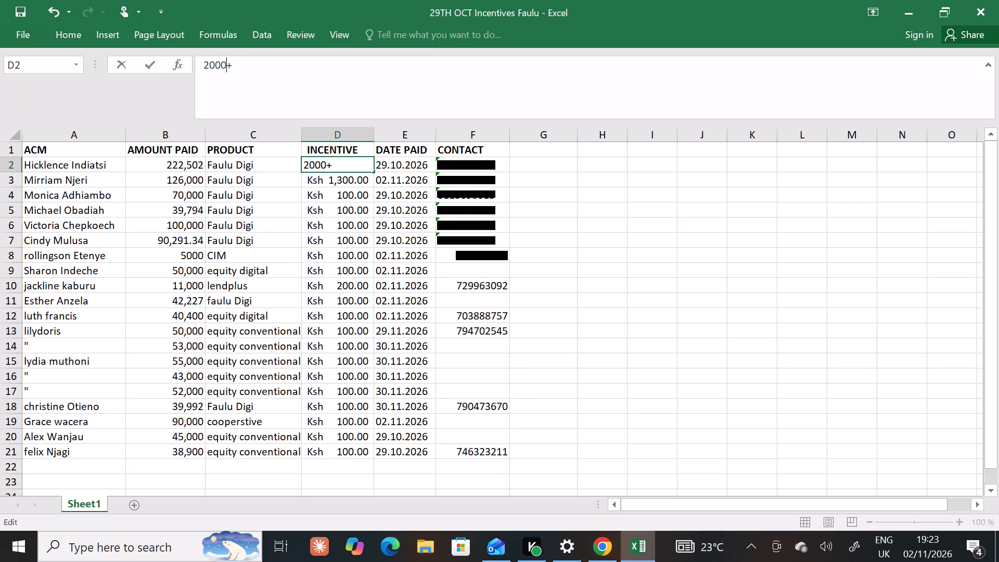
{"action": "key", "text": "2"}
{"action": "key", "text": "BackSpace"}
{"action": "left_click", "coordinate": [263, 67]}
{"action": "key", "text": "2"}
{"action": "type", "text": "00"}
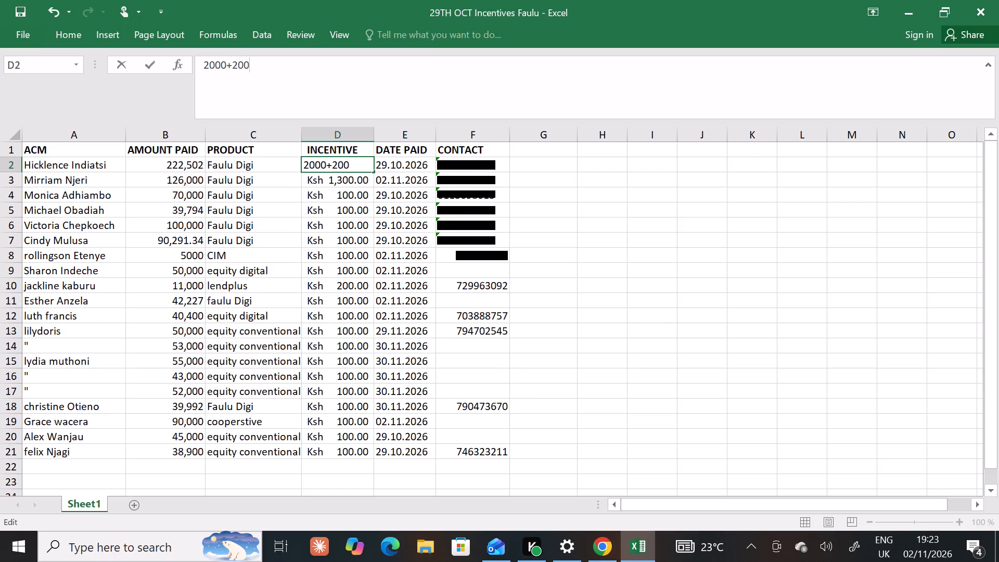
{"action": "left_click", "coordinate": [583, 384]}
Check the Incentive column's sum and fill row 23 with the label total under AMOUNT PAID and 5400 under INCENTIVE.
{"action": "left_click", "coordinate": [328, 125]}
{"action": "left_click", "coordinate": [332, 135]}
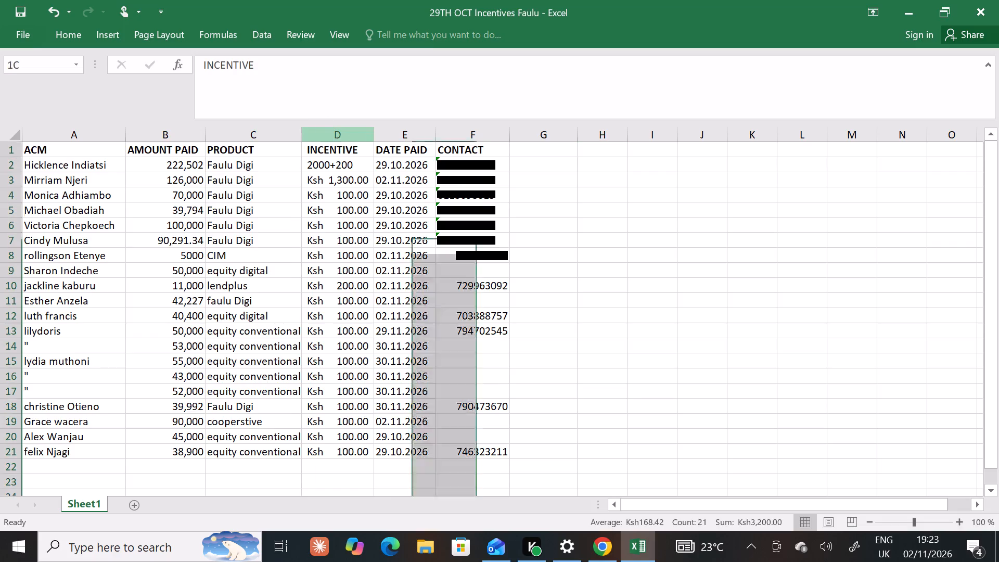
{"action": "left_click", "coordinate": [618, 330]}
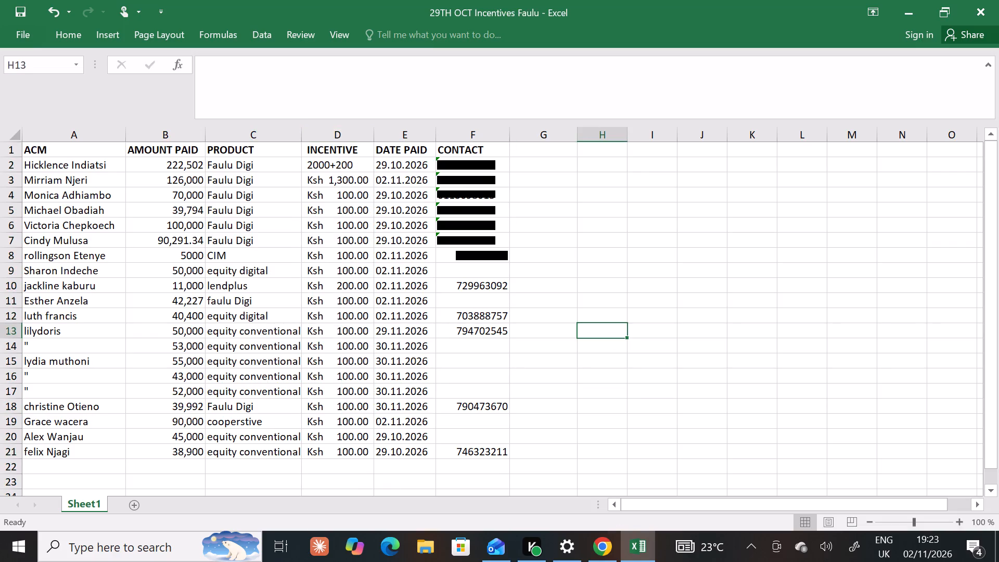
{"action": "left_click", "coordinate": [335, 136]}
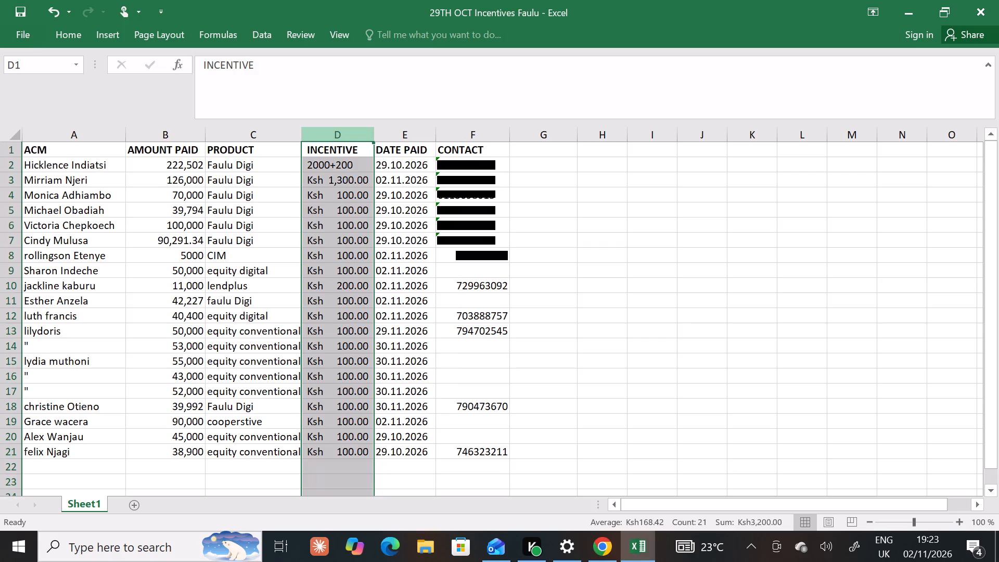
{"action": "left_click", "coordinate": [405, 469]}
{"action": "left_click", "coordinate": [320, 487]}
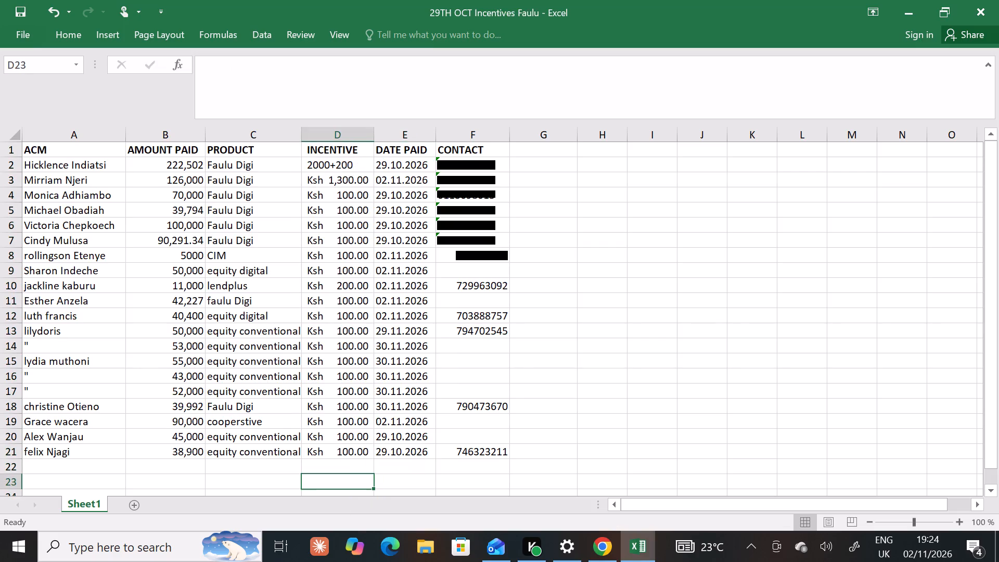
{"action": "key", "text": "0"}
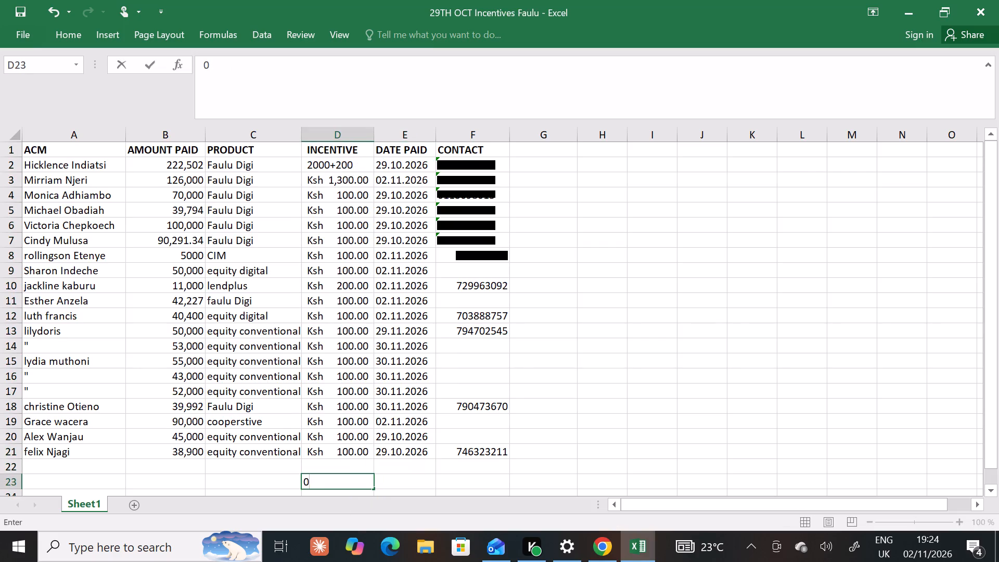
{"action": "key", "text": "BackSpace"}
{"action": "left_click", "coordinate": [185, 486]}
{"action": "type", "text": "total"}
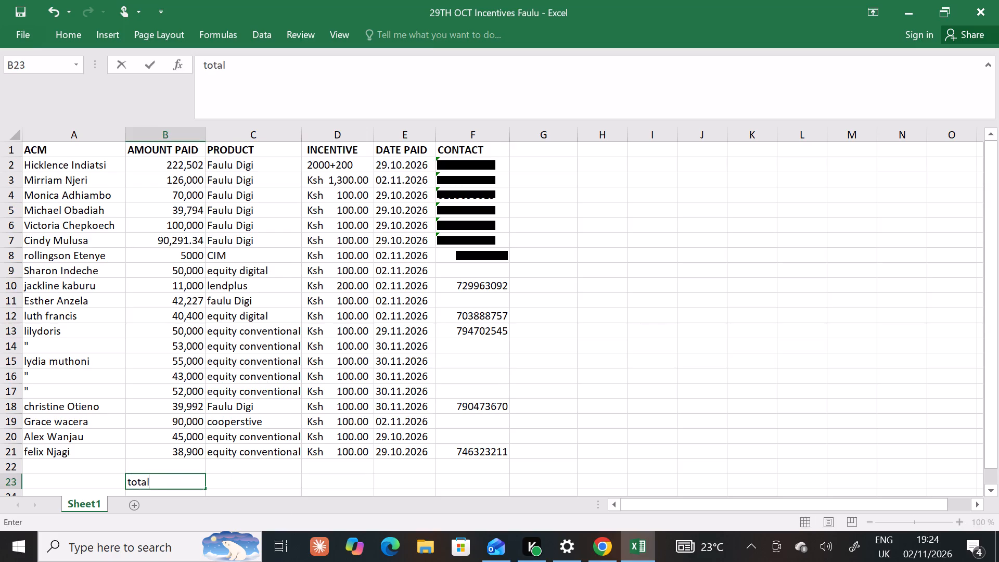
{"action": "left_click", "coordinate": [355, 479]}
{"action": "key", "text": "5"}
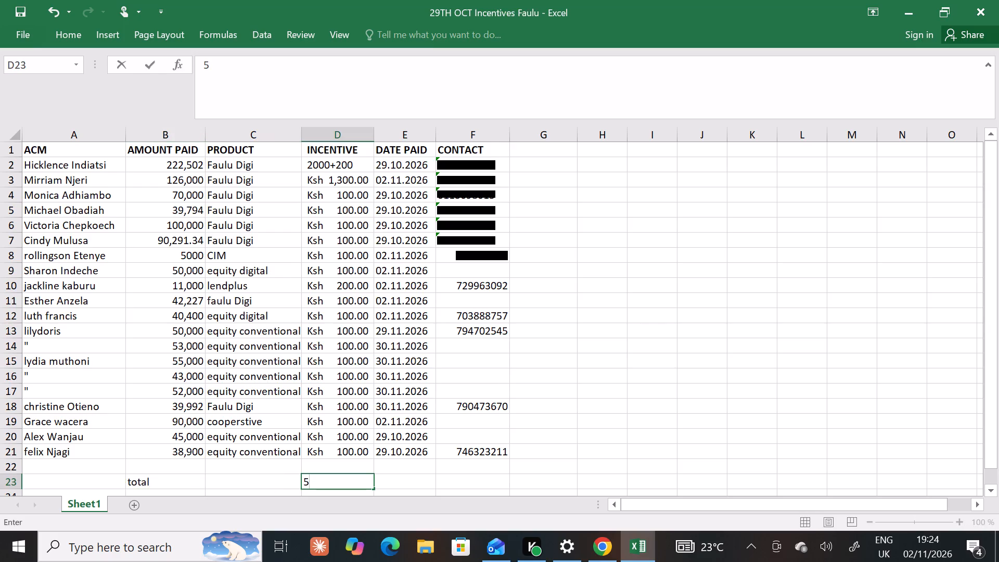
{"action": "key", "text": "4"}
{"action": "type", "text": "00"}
{"action": "left_click", "coordinate": [607, 468]}
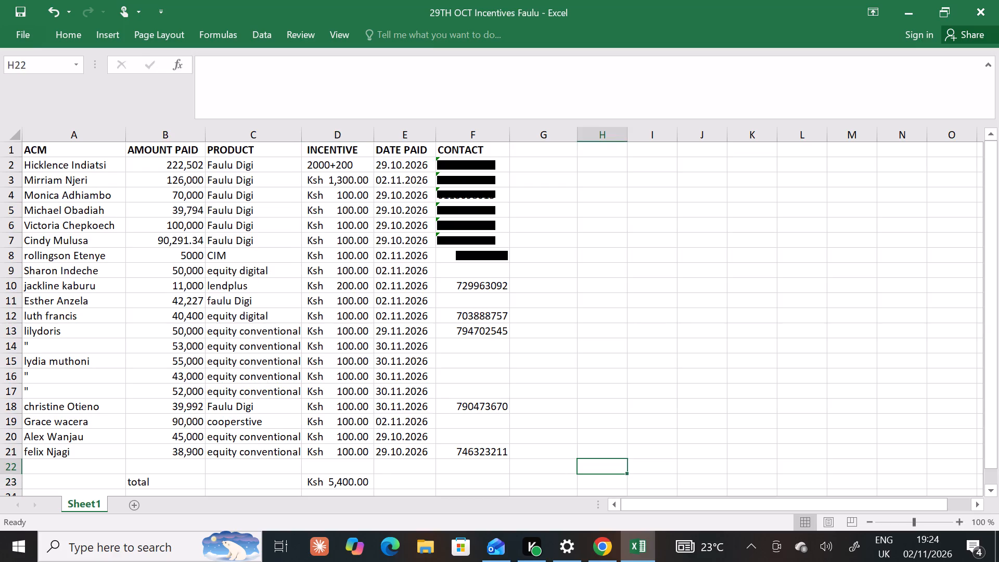
Make the total amount and the total label in row 23 bold.
{"action": "scroll", "coordinate": [323, 413], "scroll_direction": "down", "scroll_amount": 1}
{"action": "left_click", "coordinate": [333, 435]}
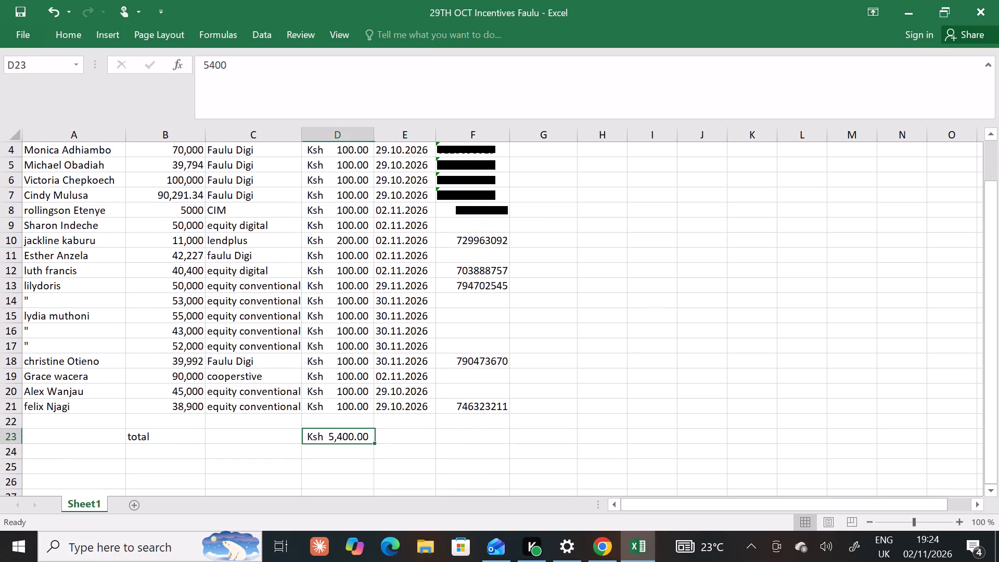
{"action": "left_click", "coordinate": [66, 27]}
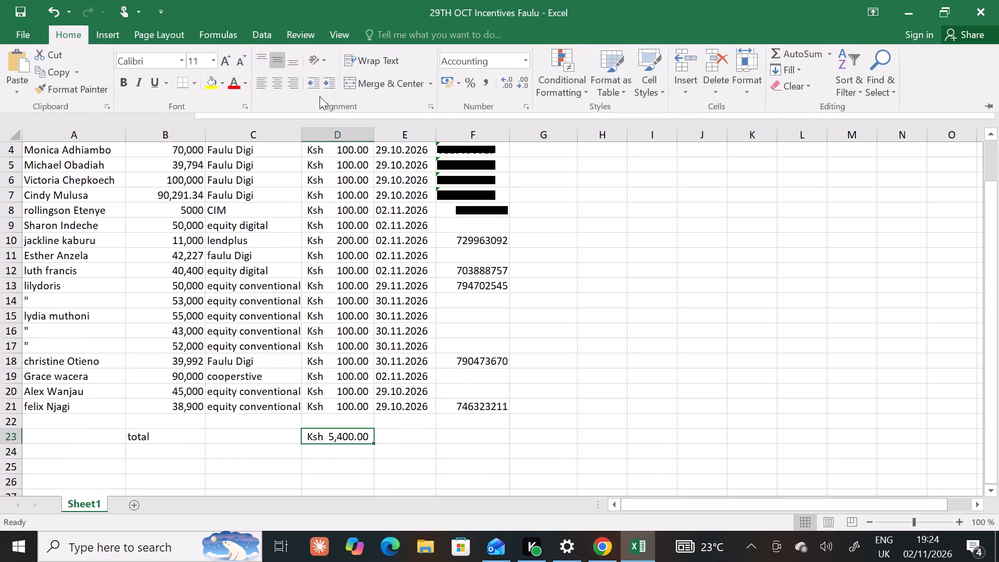
{"action": "left_click", "coordinate": [118, 81]}
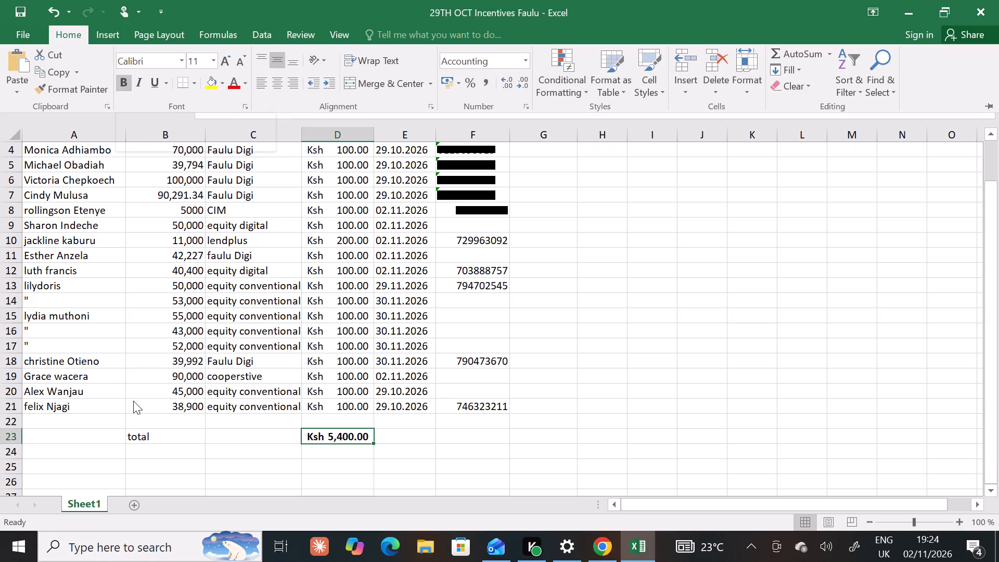
{"action": "left_click", "coordinate": [161, 437]}
{"action": "left_click", "coordinate": [158, 430]}
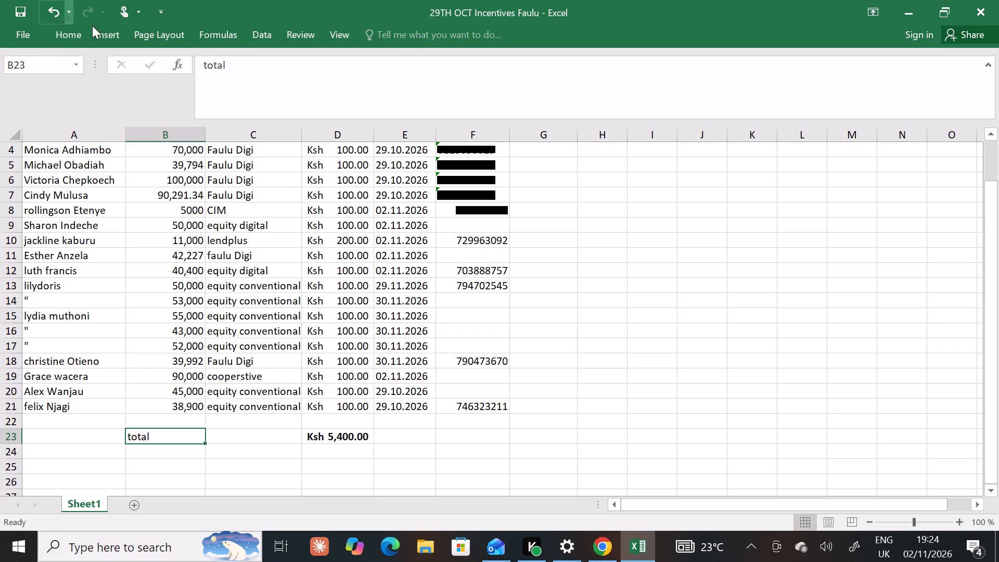
{"action": "left_click", "coordinate": [59, 35]}
{"action": "left_click", "coordinate": [128, 84]}
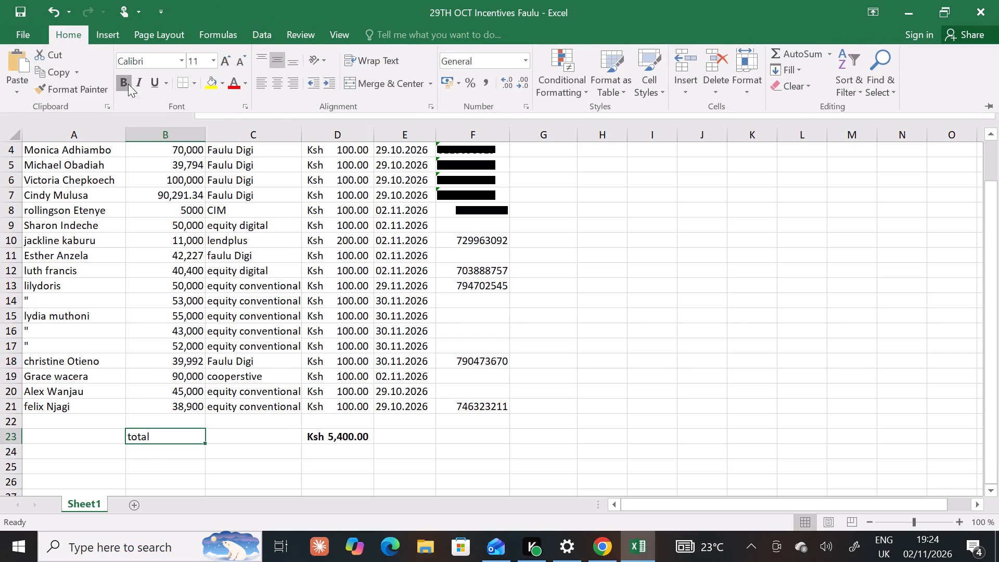
Save the workbook as a copy named 29TH OCT to 2nd nov uncentives in the Downloads folder.
{"action": "scroll", "coordinate": [74, 266], "scroll_direction": "up", "scroll_amount": 3}
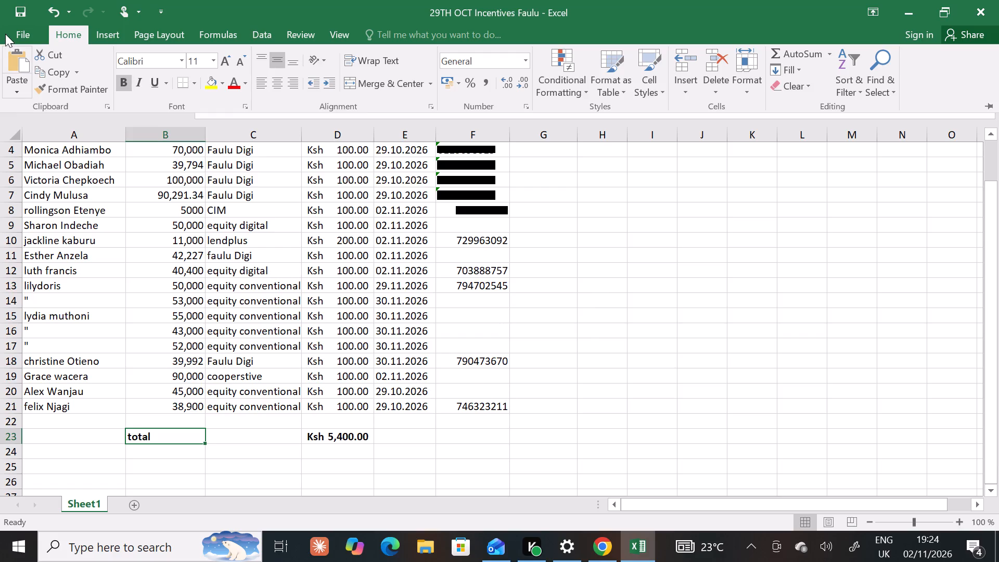
{"action": "scroll", "coordinate": [450, 281], "scroll_direction": "up", "scroll_amount": 2}
{"action": "left_click", "coordinate": [35, 29]}
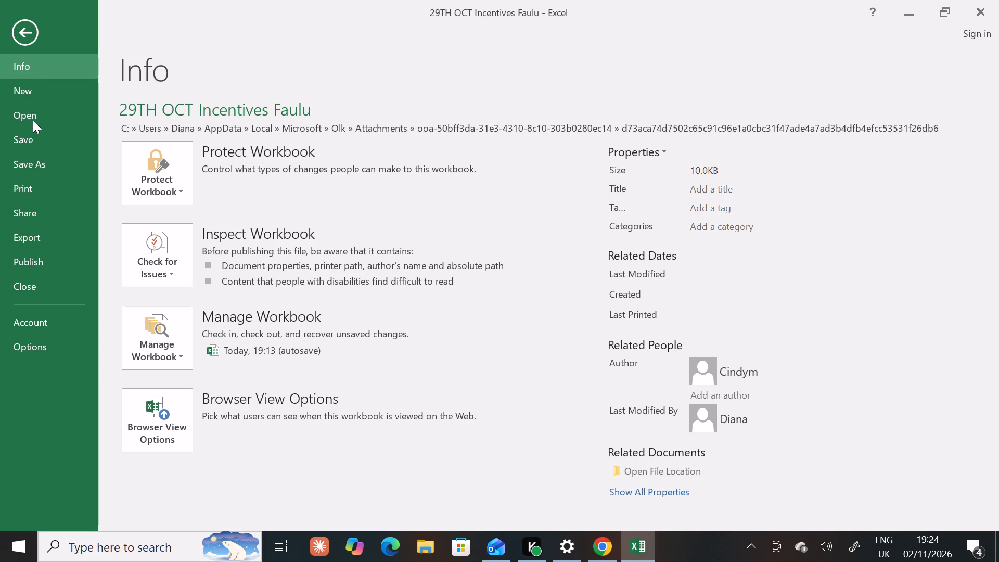
{"action": "left_click", "coordinate": [27, 159]}
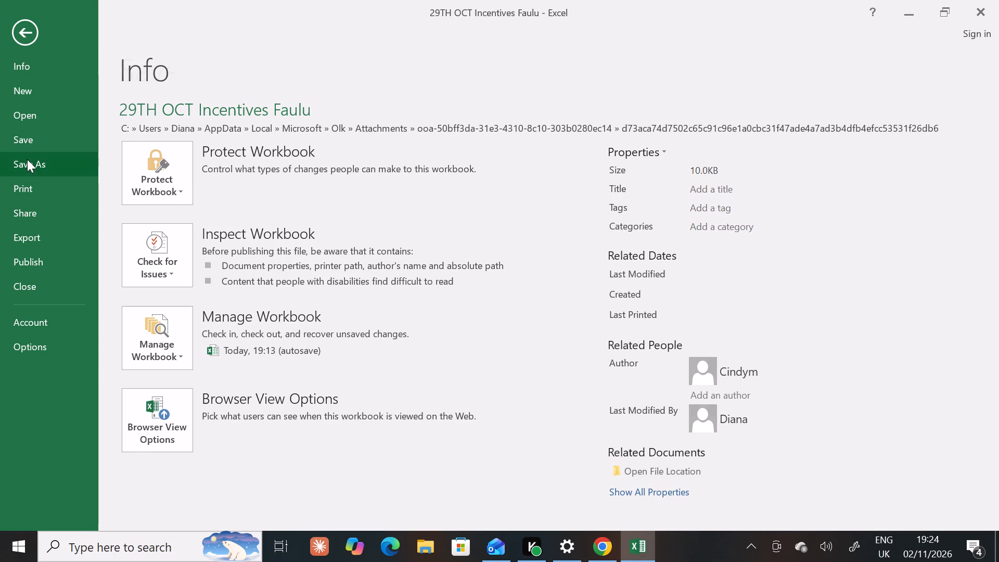
{"action": "left_click", "coordinate": [159, 226]}
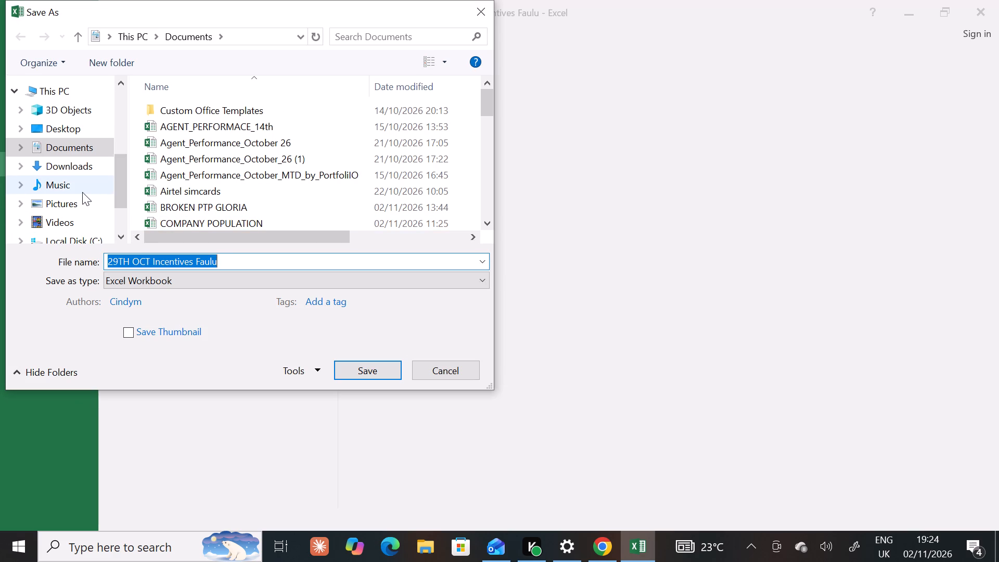
{"action": "left_click", "coordinate": [221, 264]}
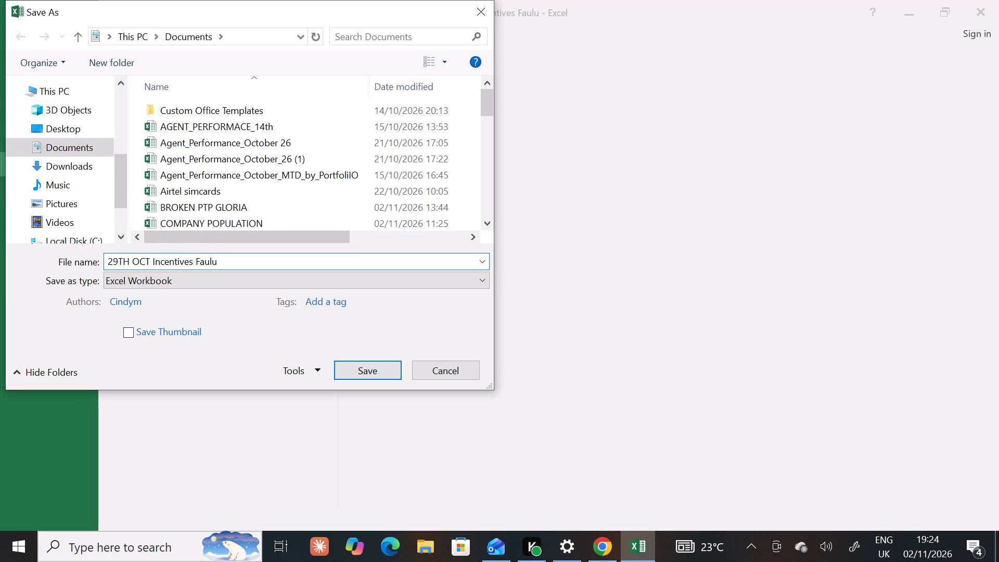
{"action": "key", "text": "BackSpace"}
{"action": "key", "text": "BackSpace"}
{"action": "key", "text": "BackSpace"}
{"action": "key", "text": "BackSpace"}
{"action": "key", "text": "BackSpace"}
{"action": "key", "text": "BackSpace"}
{"action": "key", "text": "BackSpace"}
{"action": "key", "text": "BackSpace"}
{"action": "key", "text": "BackSpace"}
{"action": "key", "text": "BackSpace"}
{"action": "key", "text": "BackSpace"}
{"action": "key", "text": "BackSpace"}
{"action": "key", "text": "BackSpace"}
{"action": "key", "text": "BackSpace"}
{"action": "key", "text": "BackSpace"}
{"action": "key", "text": "BackSpace"}
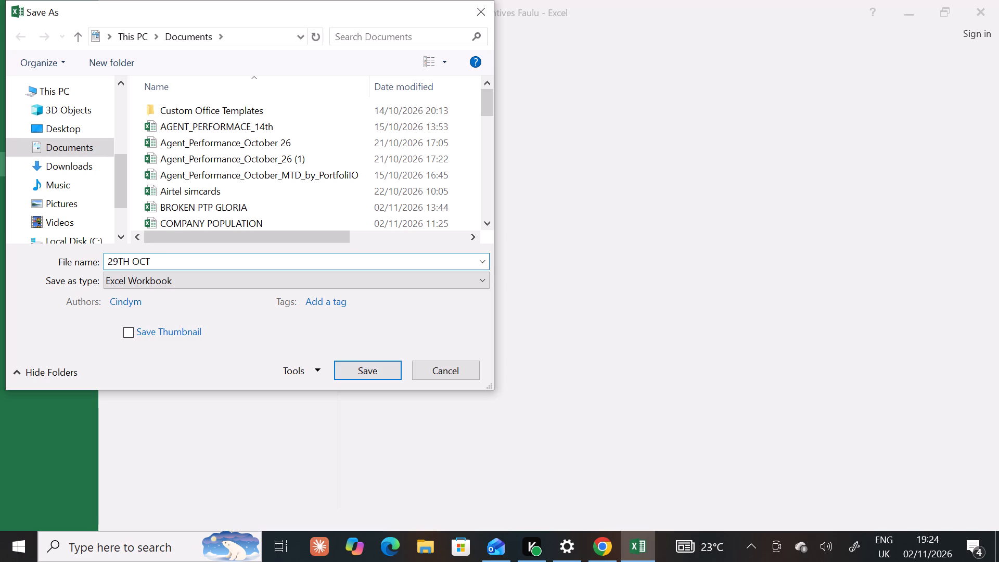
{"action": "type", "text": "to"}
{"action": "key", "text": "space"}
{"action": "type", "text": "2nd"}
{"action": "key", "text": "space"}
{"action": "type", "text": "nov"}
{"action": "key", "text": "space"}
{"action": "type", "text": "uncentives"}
{"action": "left_click", "coordinate": [92, 163]}
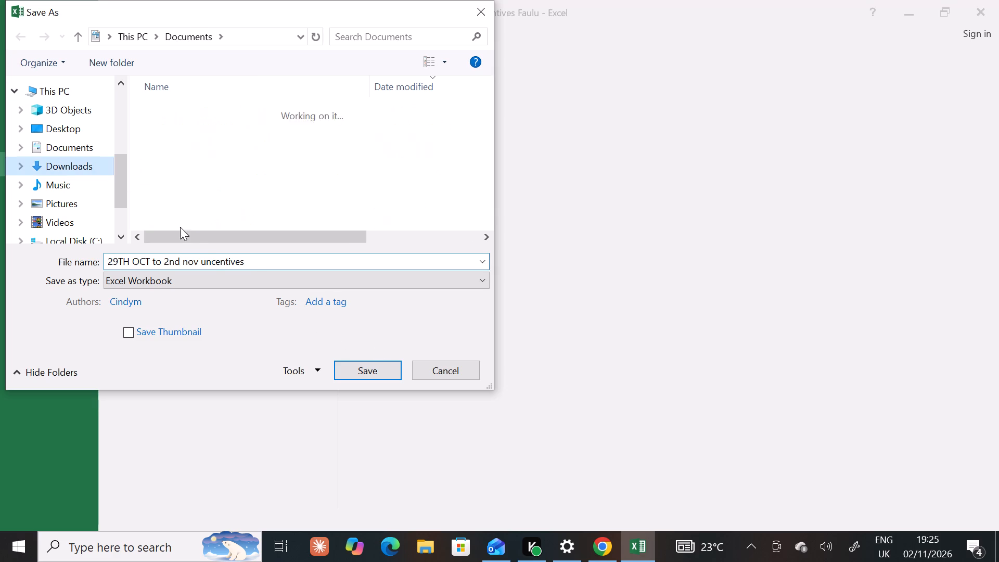
Finish saving the copy as an Excel Workbook named 29TH OCT to 2nd nov uncentives.
{"action": "left_click", "coordinate": [374, 369]}
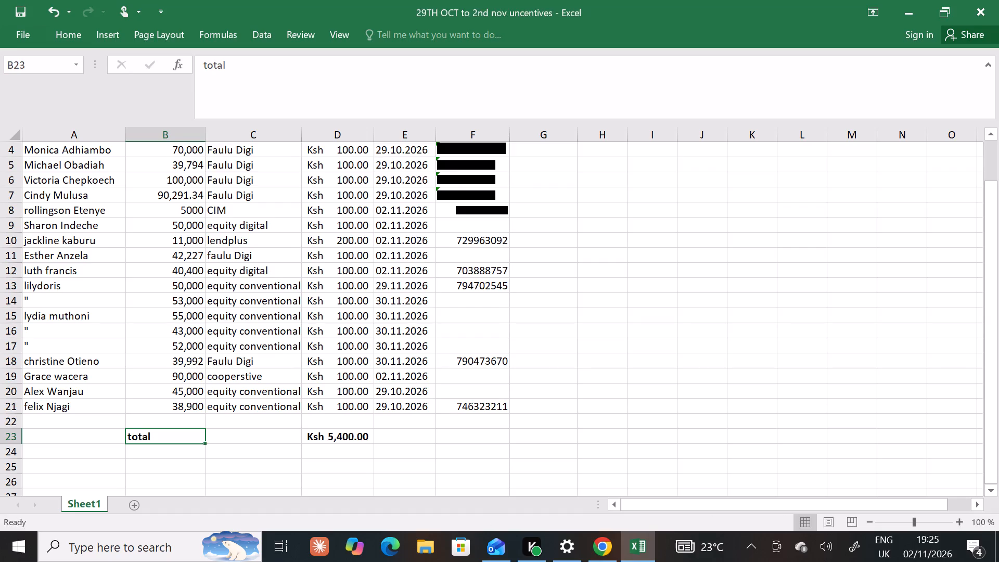
Look over the saved incentive table and shrink its window to uncover the Outlook mail behind it.
{"action": "scroll", "coordinate": [446, 421], "scroll_direction": "up", "scroll_amount": 3}
{"action": "scroll", "coordinate": [439, 419], "scroll_direction": "down", "scroll_amount": 1}
{"action": "scroll", "coordinate": [438, 419], "scroll_direction": "up", "scroll_amount": 2}
{"action": "scroll", "coordinate": [540, 330], "scroll_direction": "up", "scroll_amount": 5}
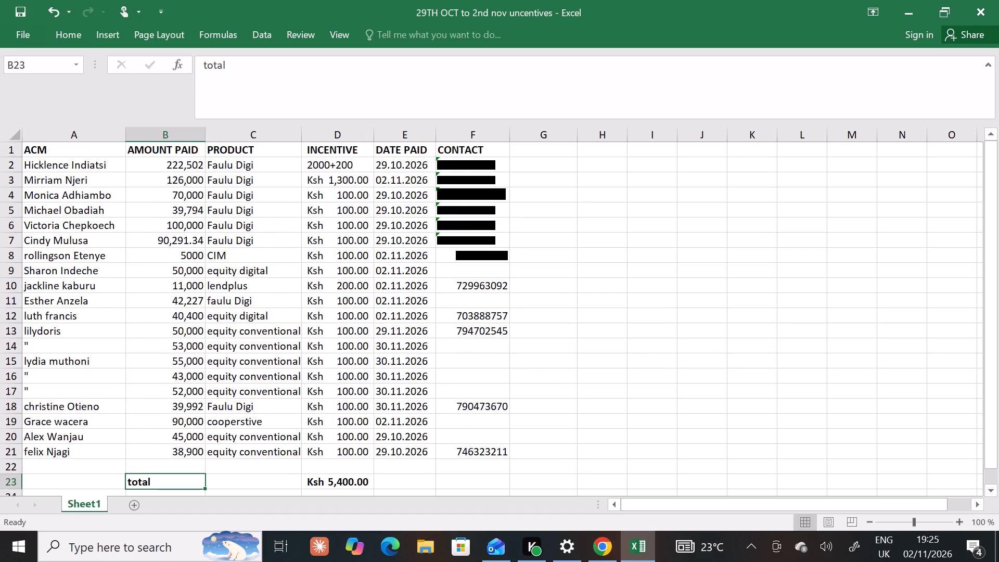
{"action": "left_click", "coordinate": [928, 16]}
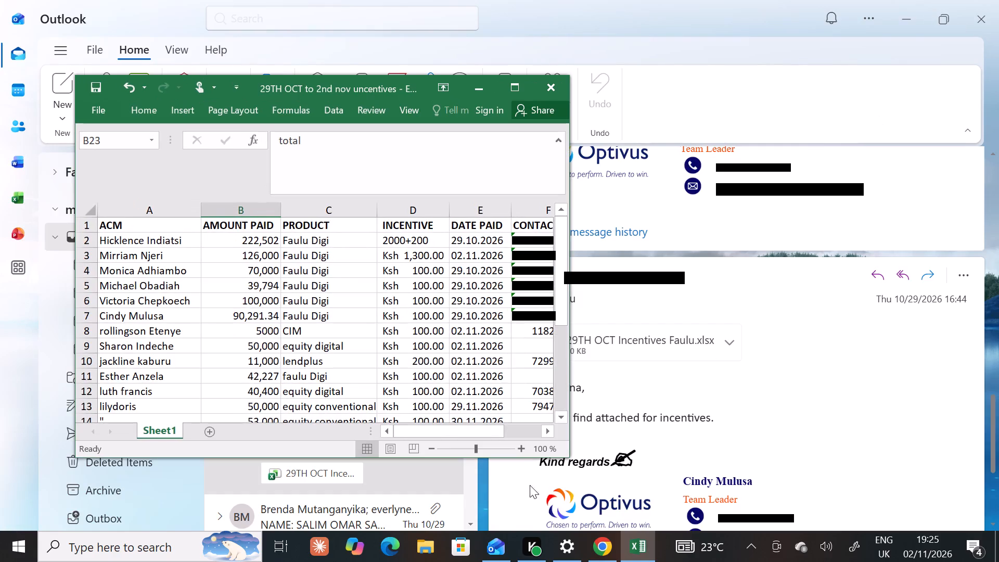